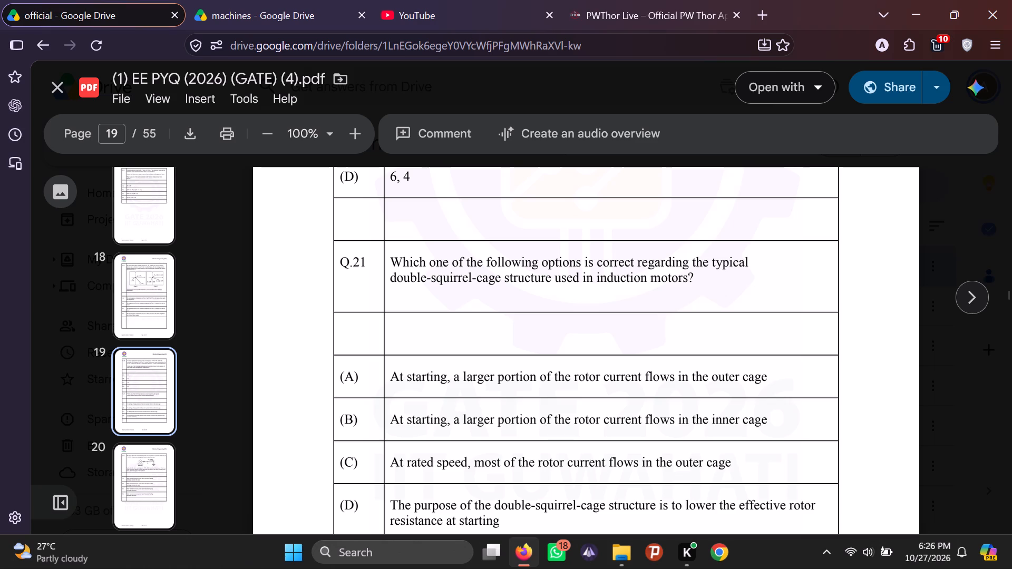
# Go to notion.so in a new browser tab and open the Notion workspace.
pyautogui.click(761, 8)
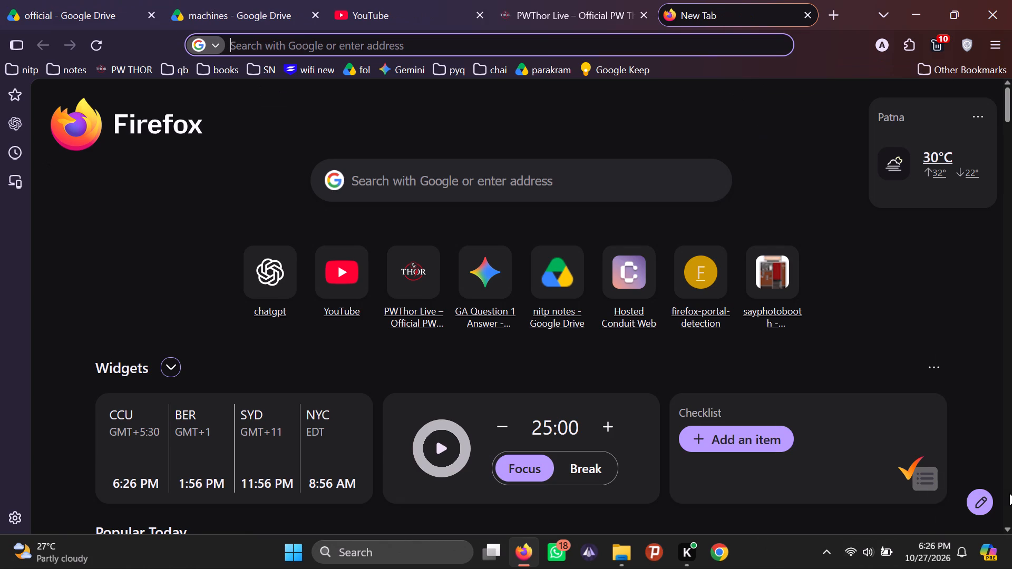
pyautogui.write('notiioo')
pyautogui.press('BackSpace')
pyautogui.press('BackSpace')
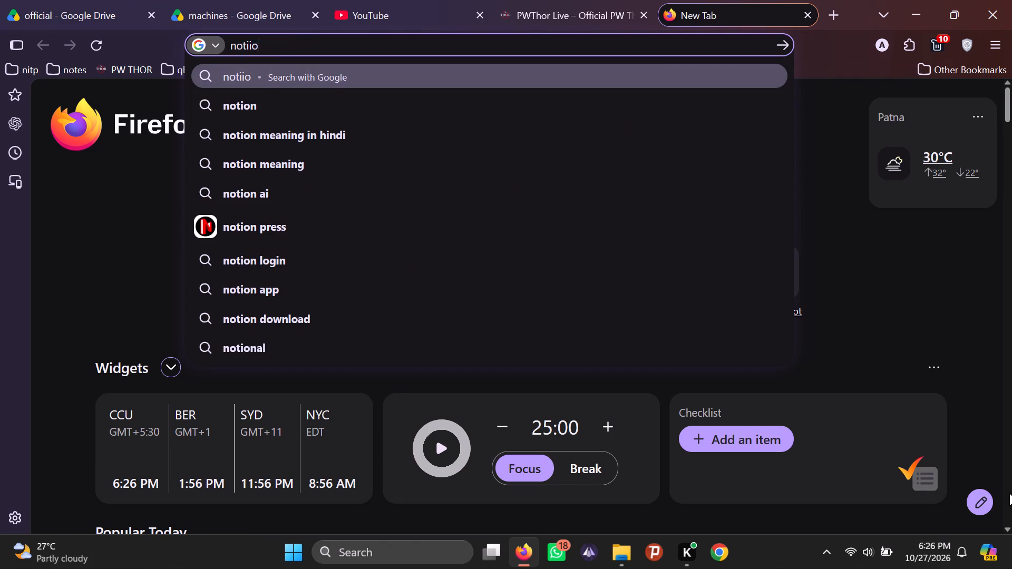
pyautogui.press('BackSpace')
pyautogui.write('on')
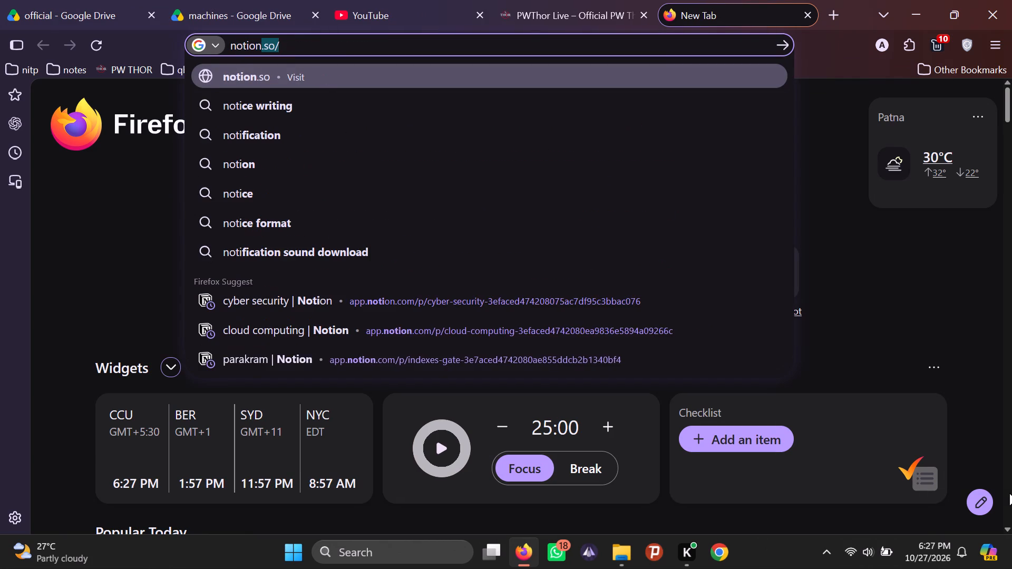
pyautogui.press('Return')
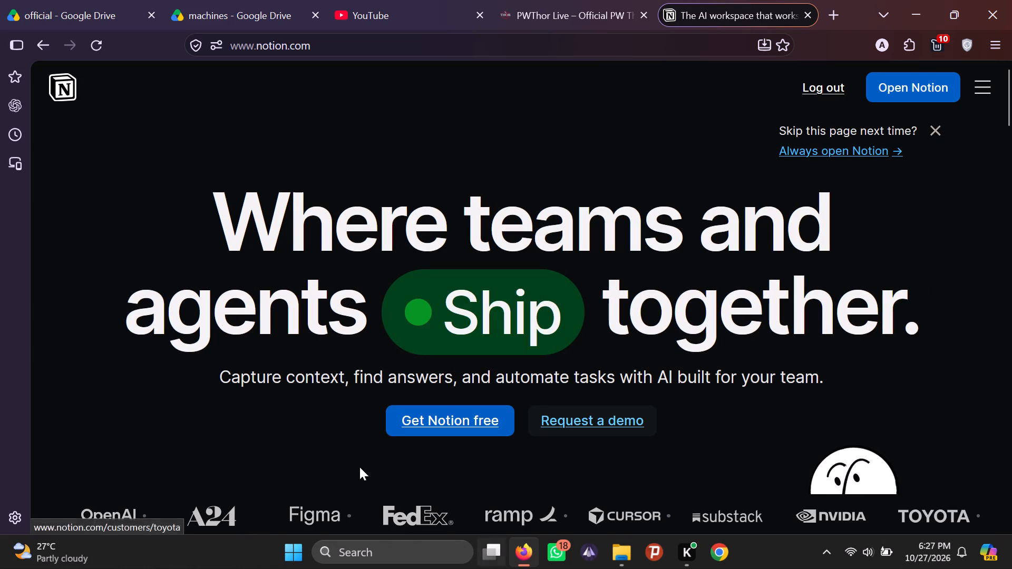
pyautogui.click(900, 83)
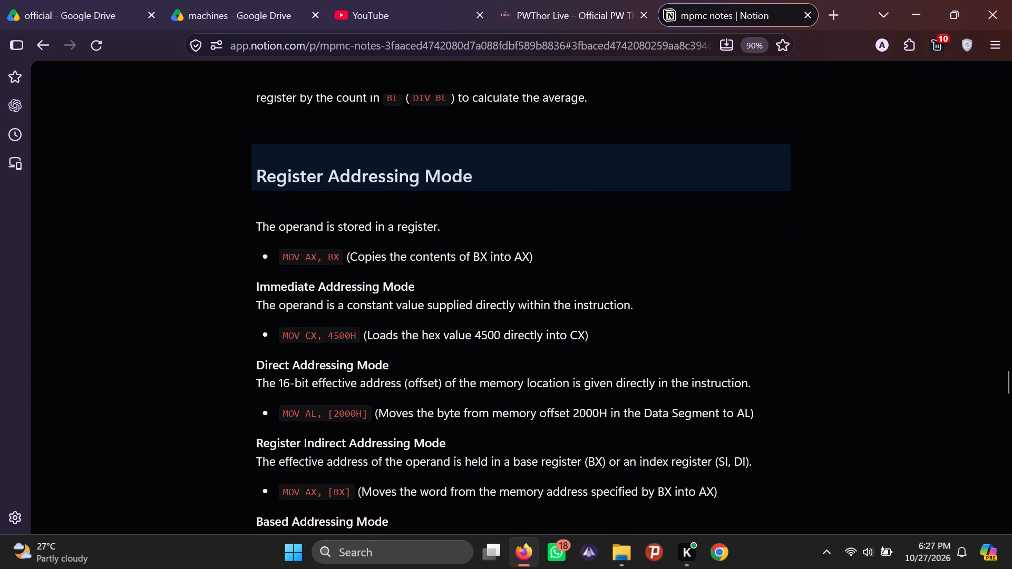
# Look through the mpmc notes page, from Register Addressing Mode back to the BCD Addition section.
pyautogui.scroll(13, 695, 302)
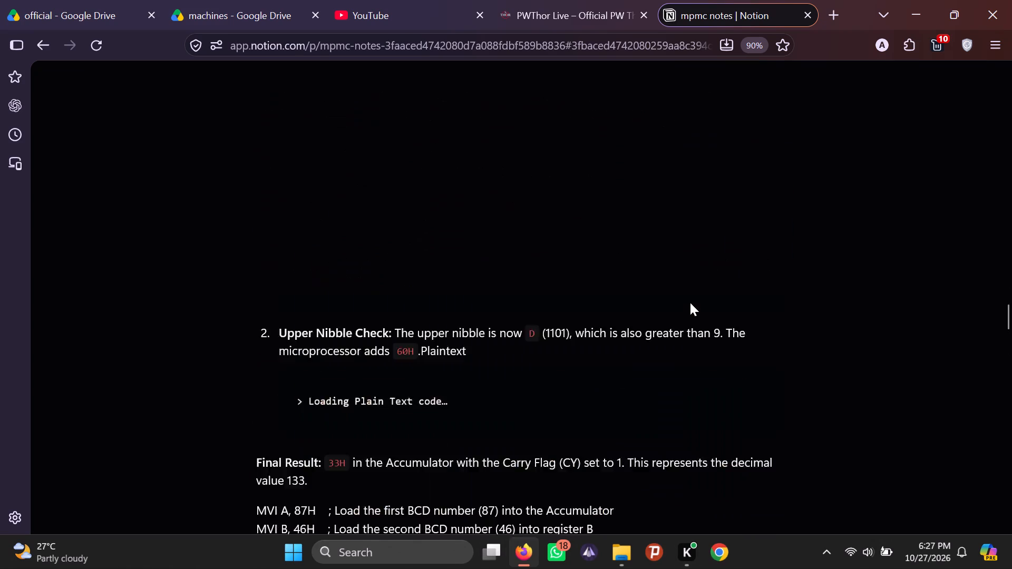
pyautogui.scroll(4, 690, 302)
pyautogui.scroll(-5, 690, 302)
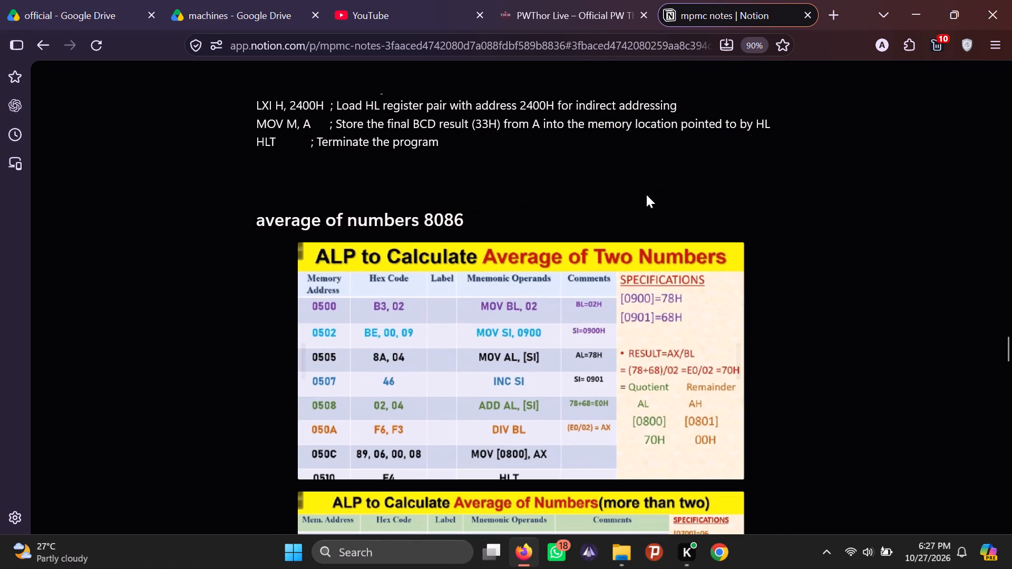
pyautogui.scroll(-10, 651, 280)
pyautogui.scroll(9, 582, 247)
pyautogui.scroll(-4, 582, 247)
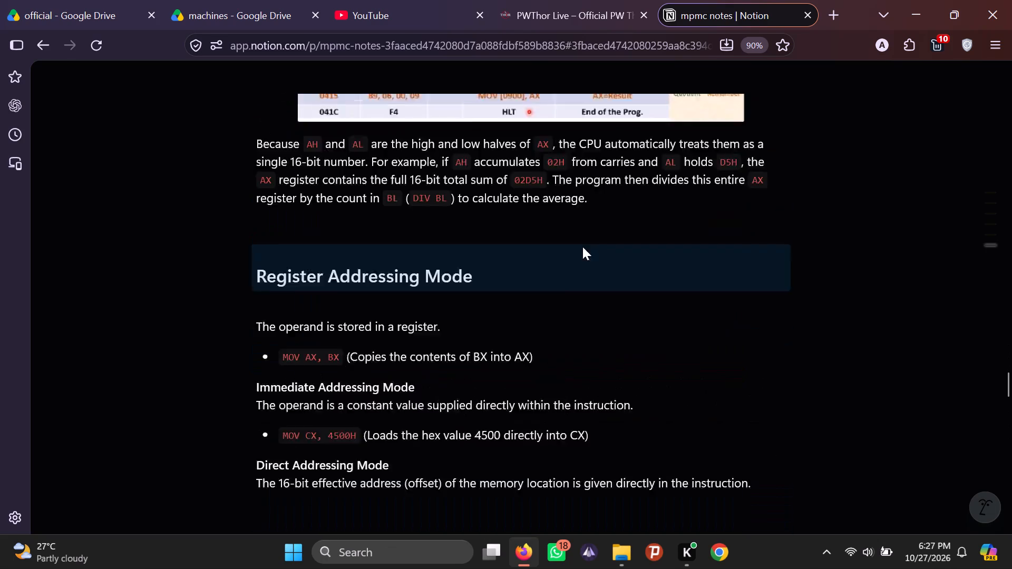
pyautogui.scroll(-5, 582, 247)
pyautogui.scroll(9, 582, 247)
pyautogui.scroll(-2, 582, 247)
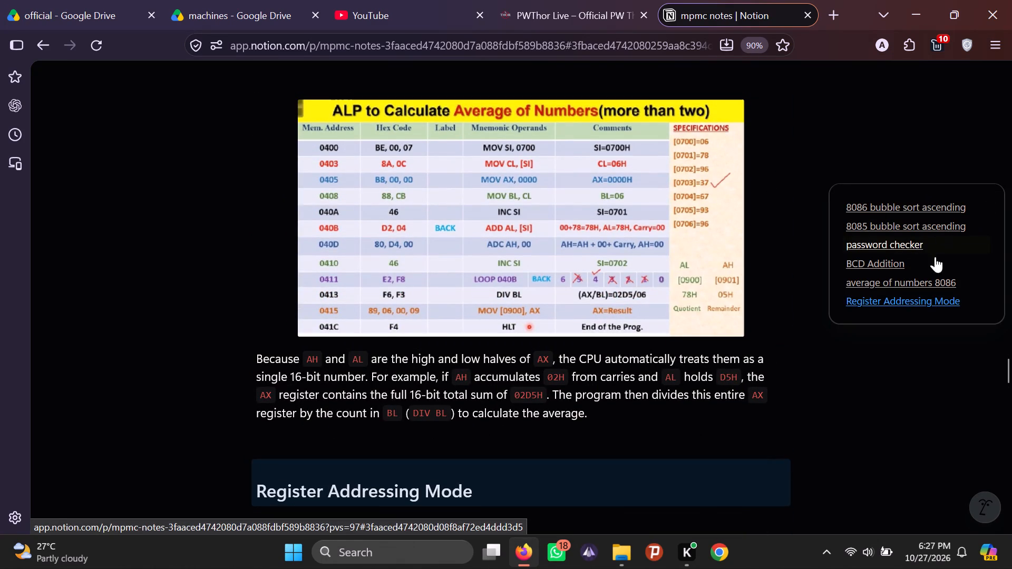
pyautogui.scroll(-9, 577, 311)
pyautogui.scroll(12, 591, 294)
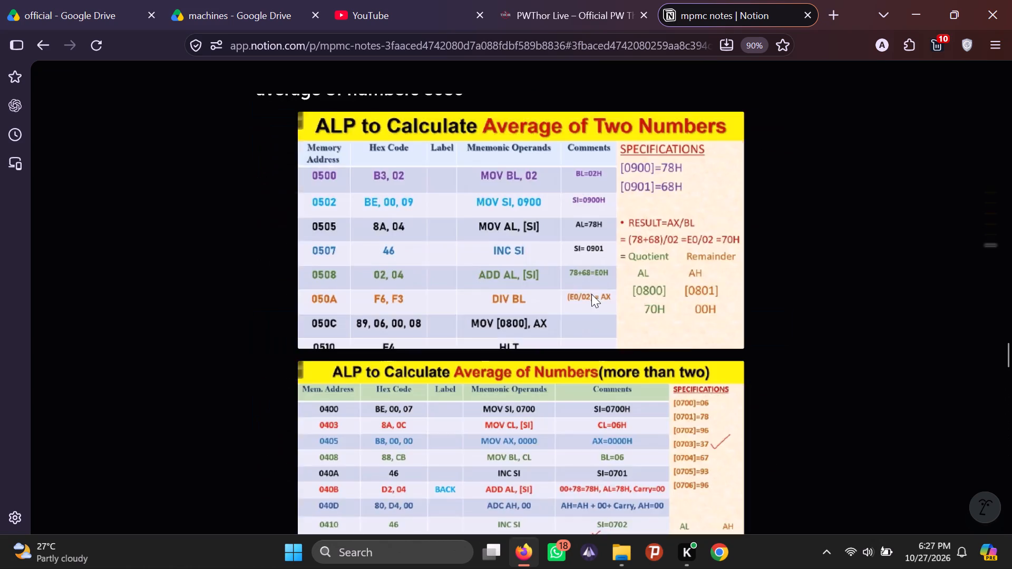
pyautogui.scroll(7, 591, 294)
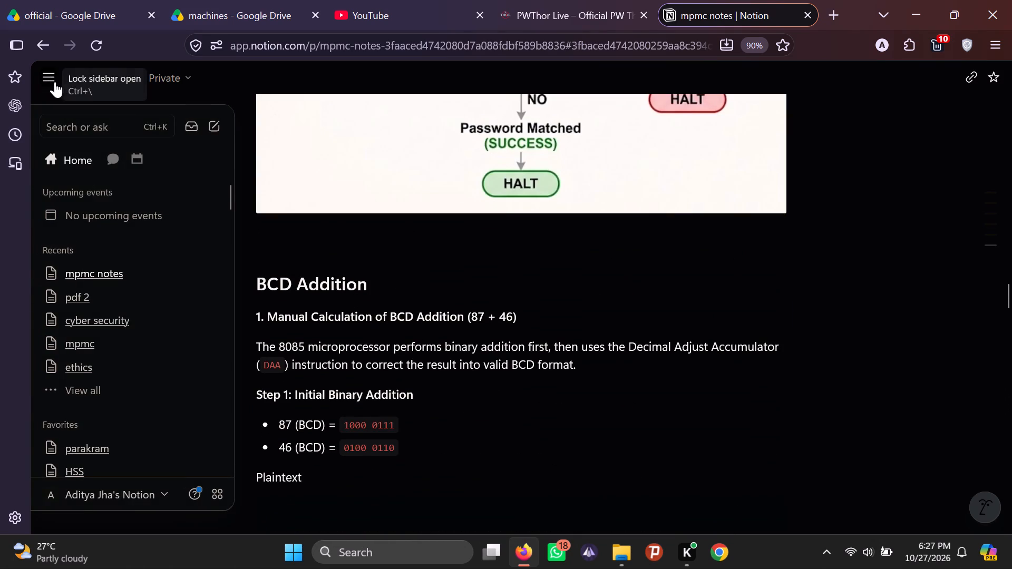
pyautogui.scroll(-3, 99, 353)
pyautogui.scroll(3, 99, 353)
pyautogui.scroll(-2, 37, 371)
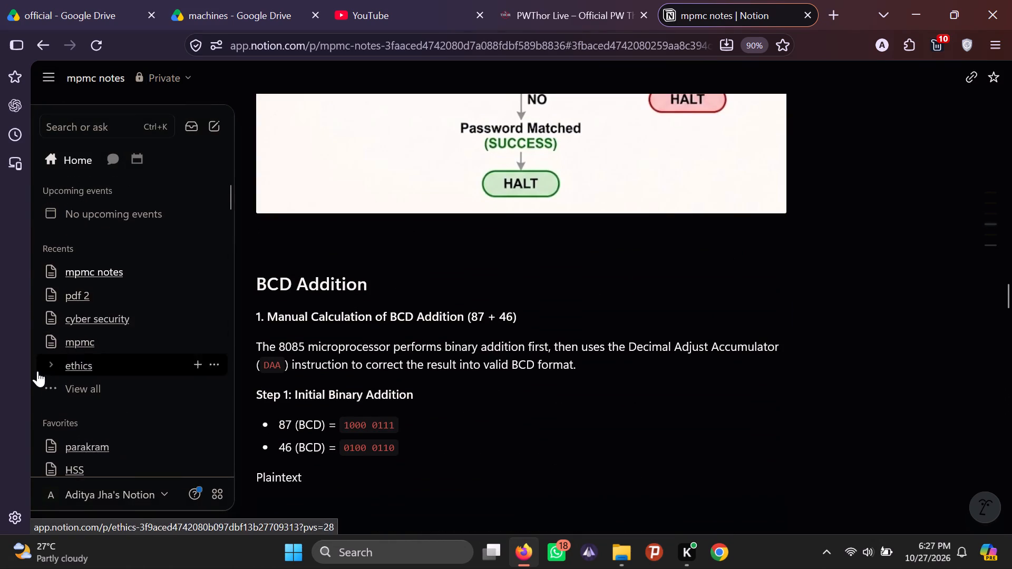
# Create a new private page in Notion and title it "drive index".
pyautogui.click(199, 268)
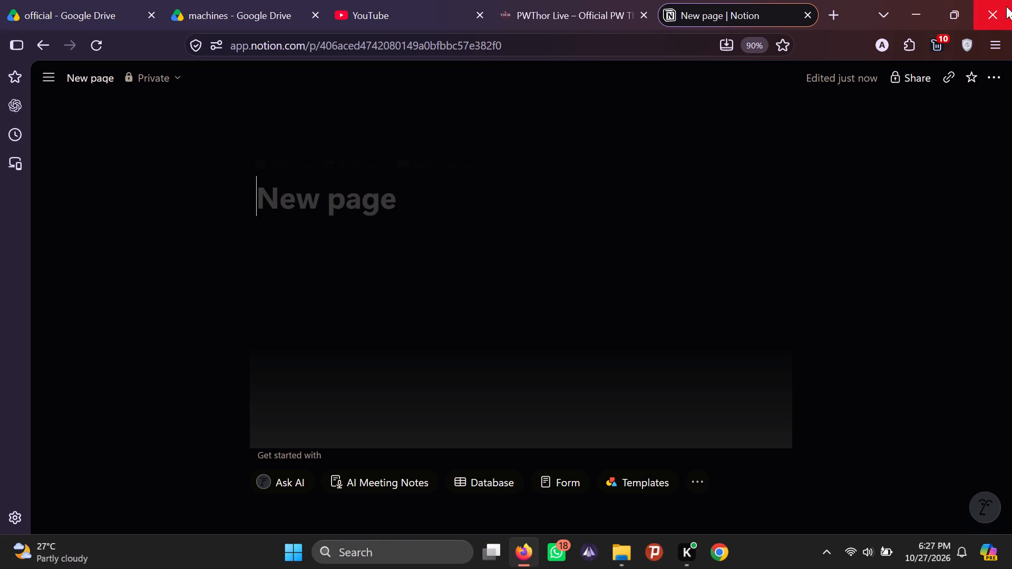
pyautogui.click(829, 22)
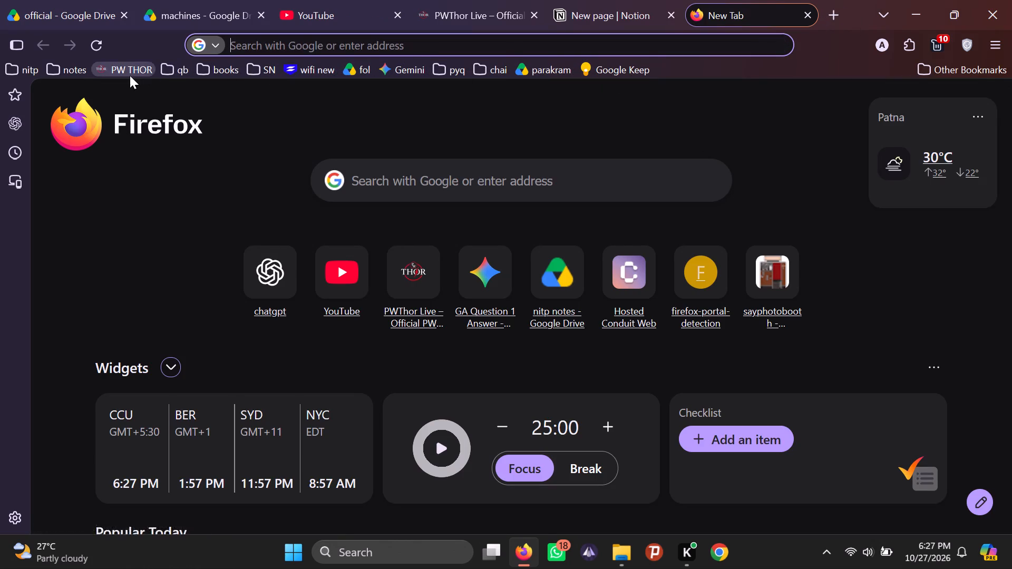
pyautogui.click(596, 0)
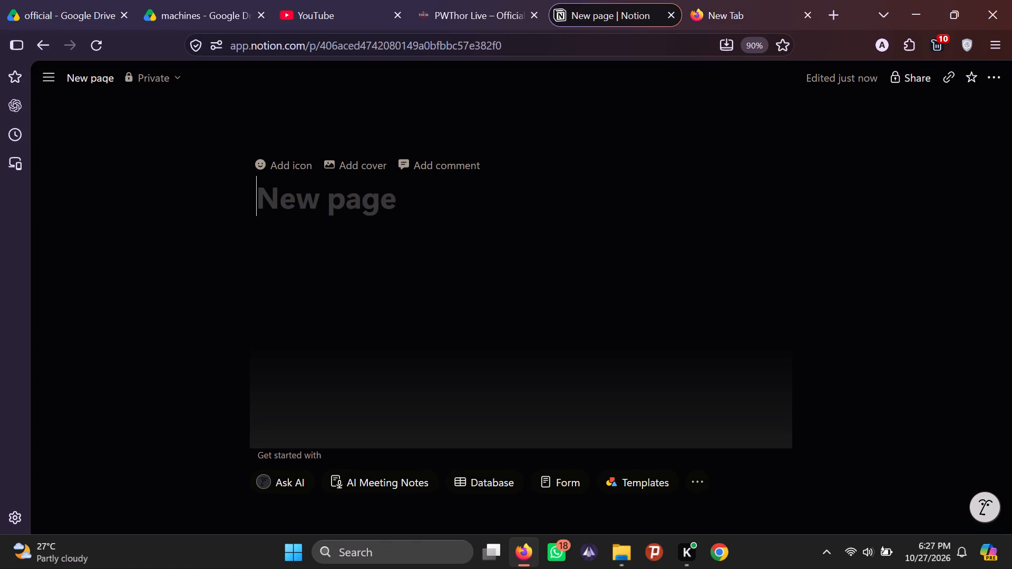
pyautogui.write('drive index')
pyautogui.press('space')
pyautogui.press('Return')
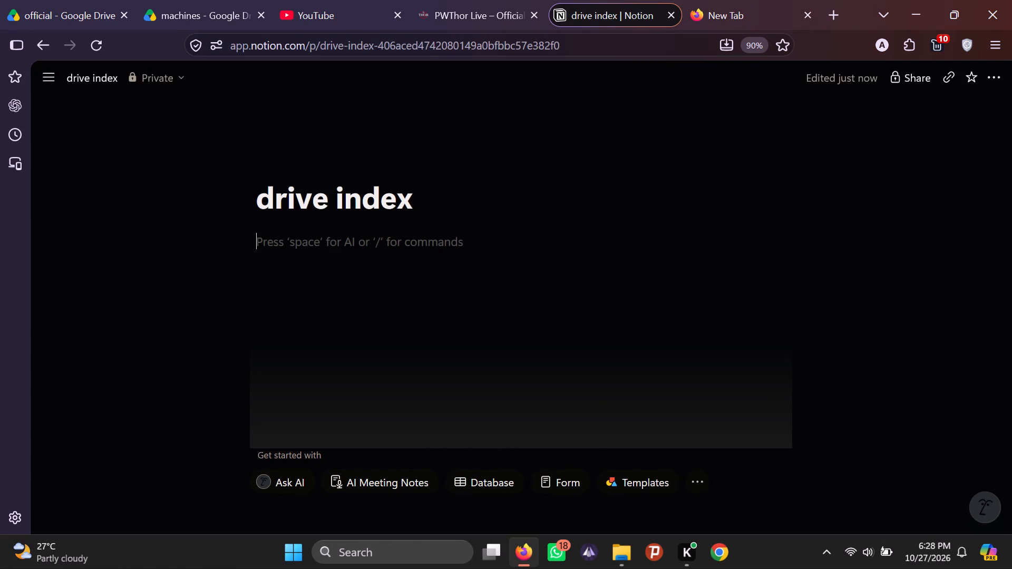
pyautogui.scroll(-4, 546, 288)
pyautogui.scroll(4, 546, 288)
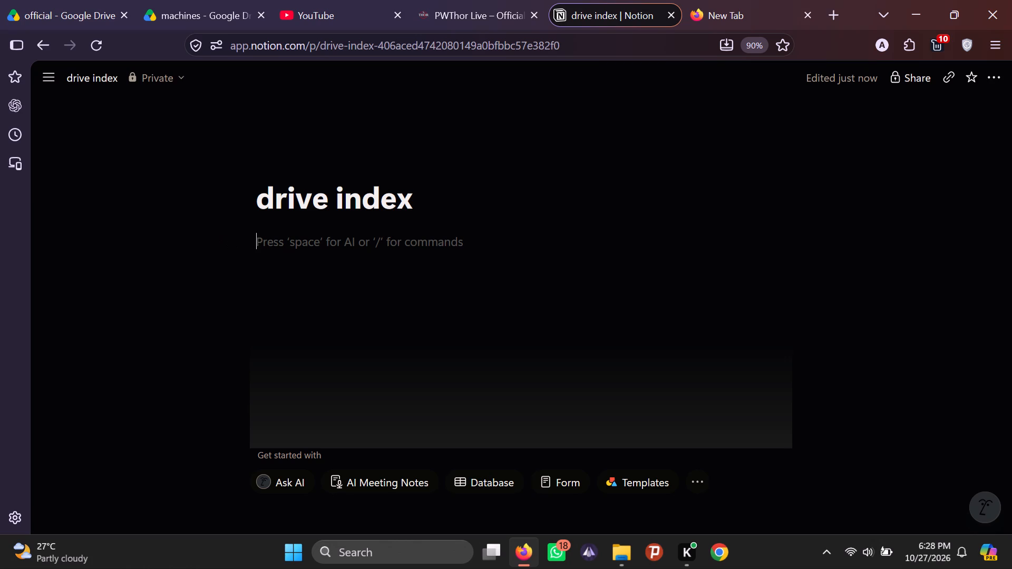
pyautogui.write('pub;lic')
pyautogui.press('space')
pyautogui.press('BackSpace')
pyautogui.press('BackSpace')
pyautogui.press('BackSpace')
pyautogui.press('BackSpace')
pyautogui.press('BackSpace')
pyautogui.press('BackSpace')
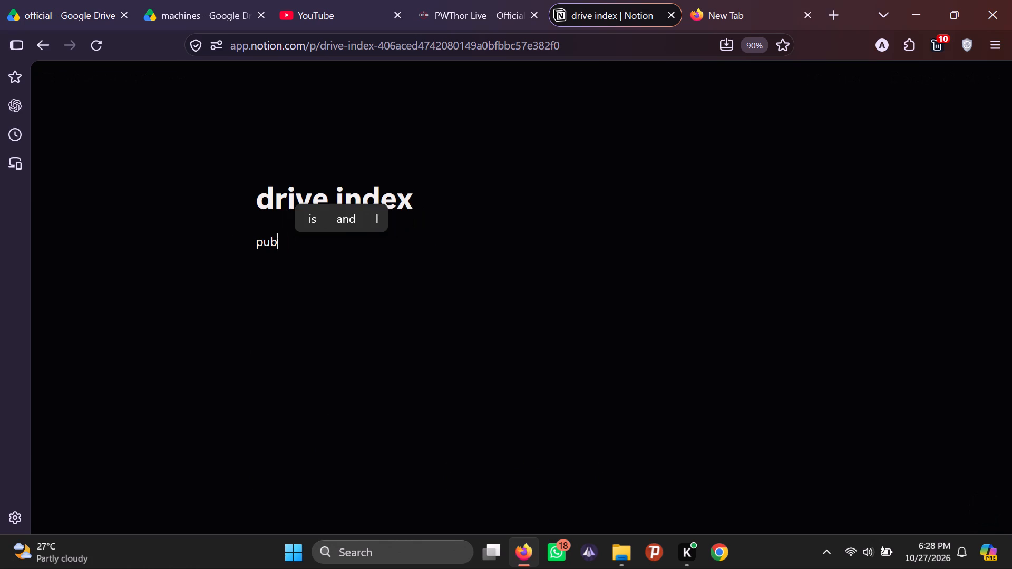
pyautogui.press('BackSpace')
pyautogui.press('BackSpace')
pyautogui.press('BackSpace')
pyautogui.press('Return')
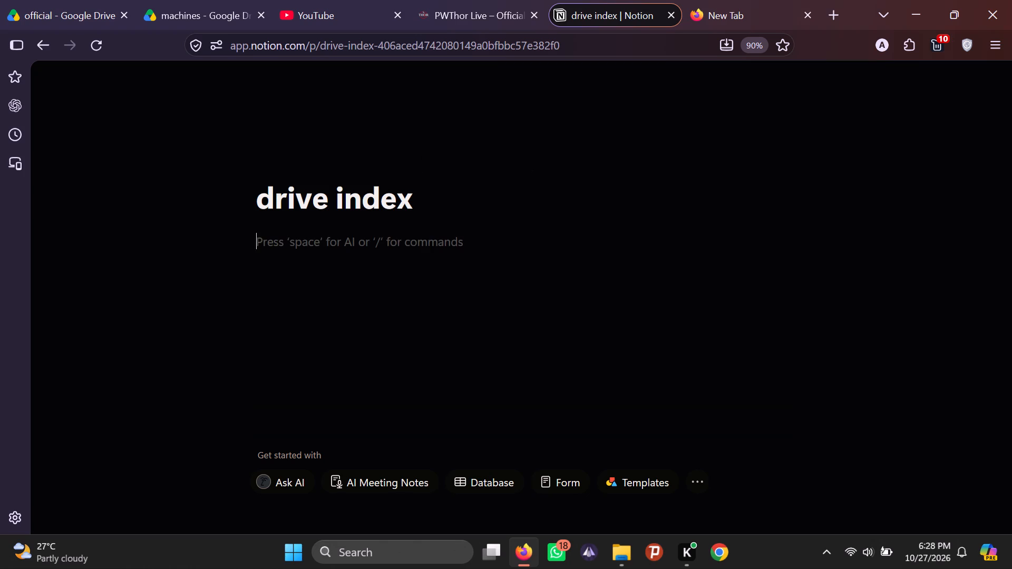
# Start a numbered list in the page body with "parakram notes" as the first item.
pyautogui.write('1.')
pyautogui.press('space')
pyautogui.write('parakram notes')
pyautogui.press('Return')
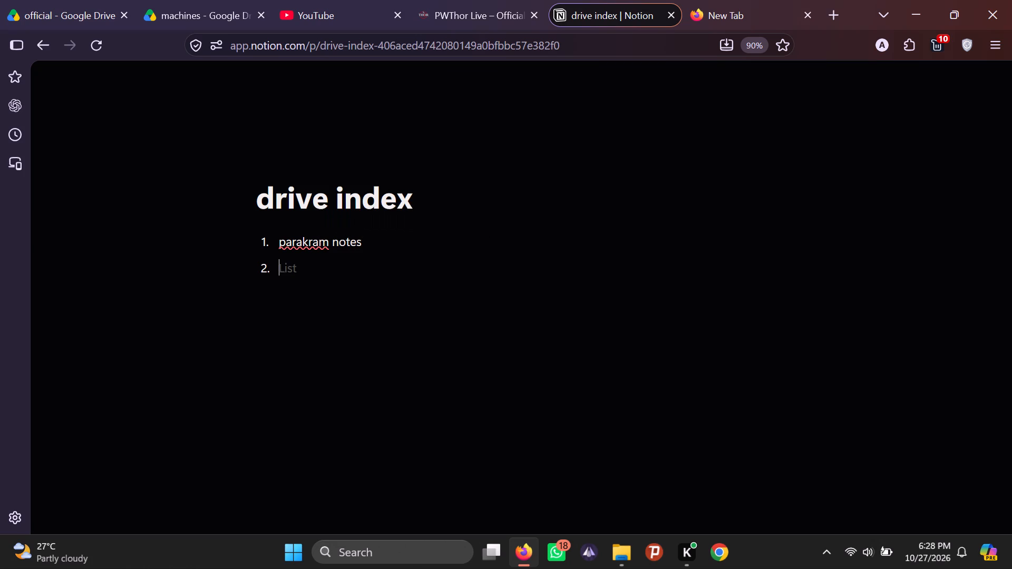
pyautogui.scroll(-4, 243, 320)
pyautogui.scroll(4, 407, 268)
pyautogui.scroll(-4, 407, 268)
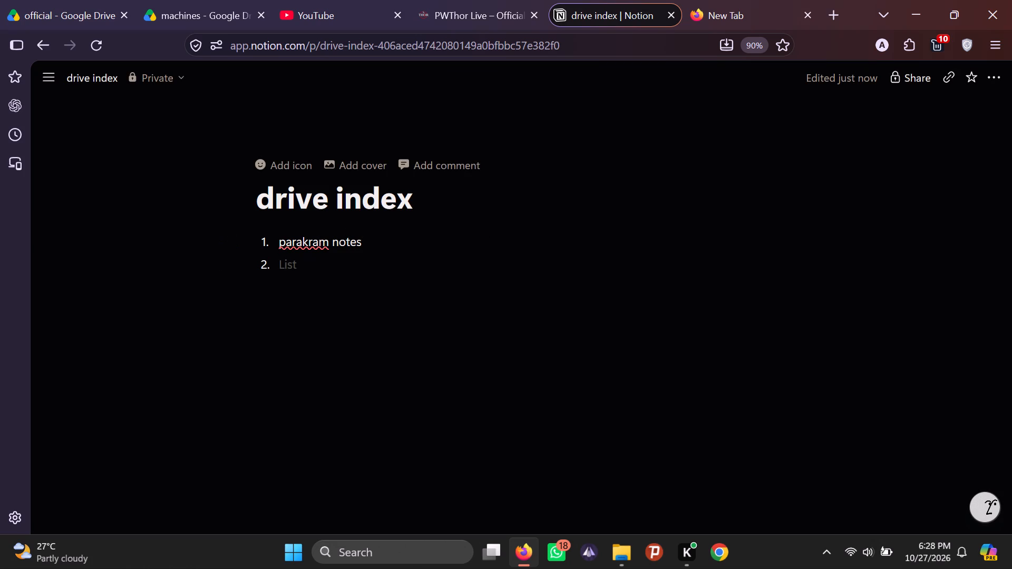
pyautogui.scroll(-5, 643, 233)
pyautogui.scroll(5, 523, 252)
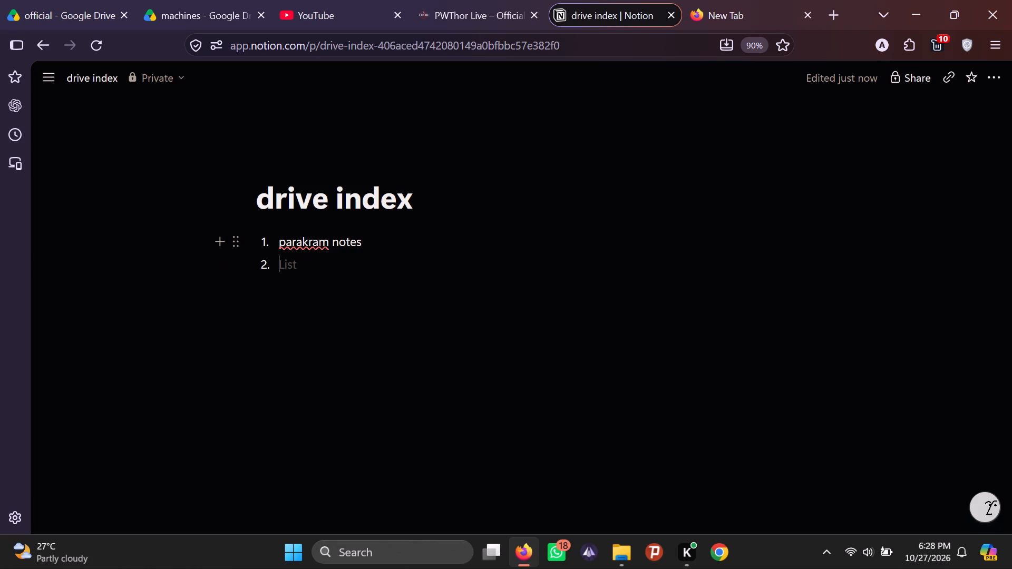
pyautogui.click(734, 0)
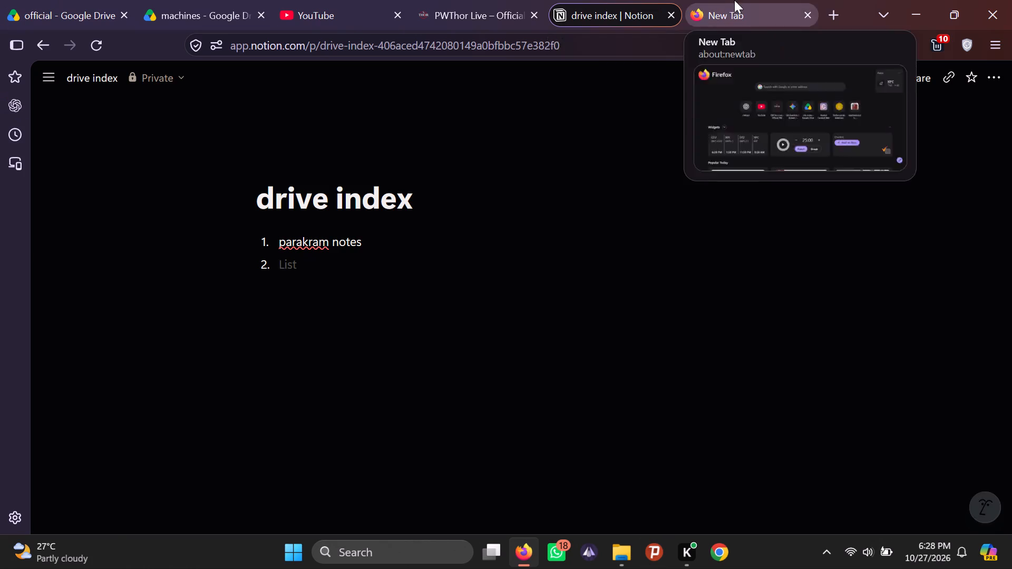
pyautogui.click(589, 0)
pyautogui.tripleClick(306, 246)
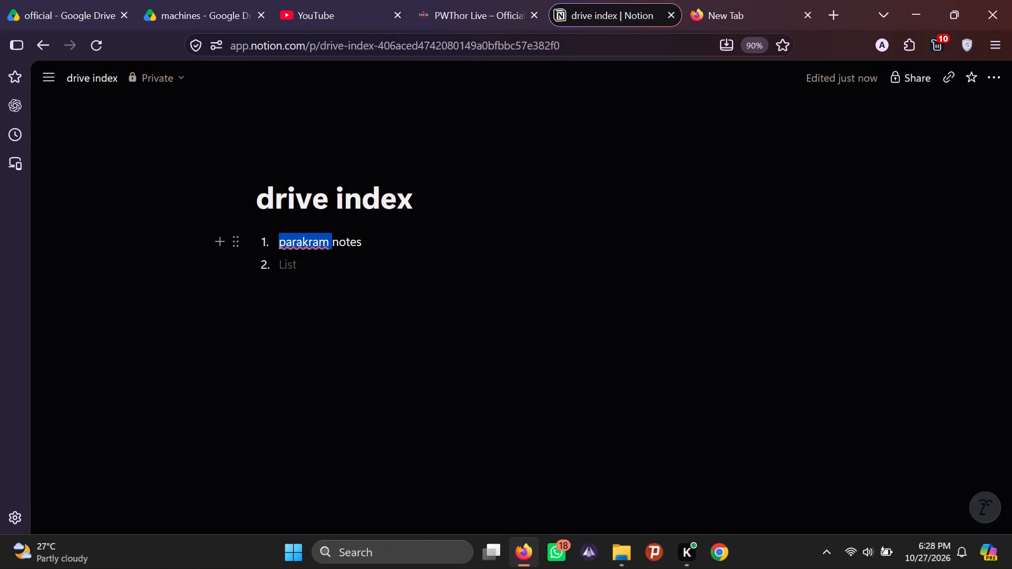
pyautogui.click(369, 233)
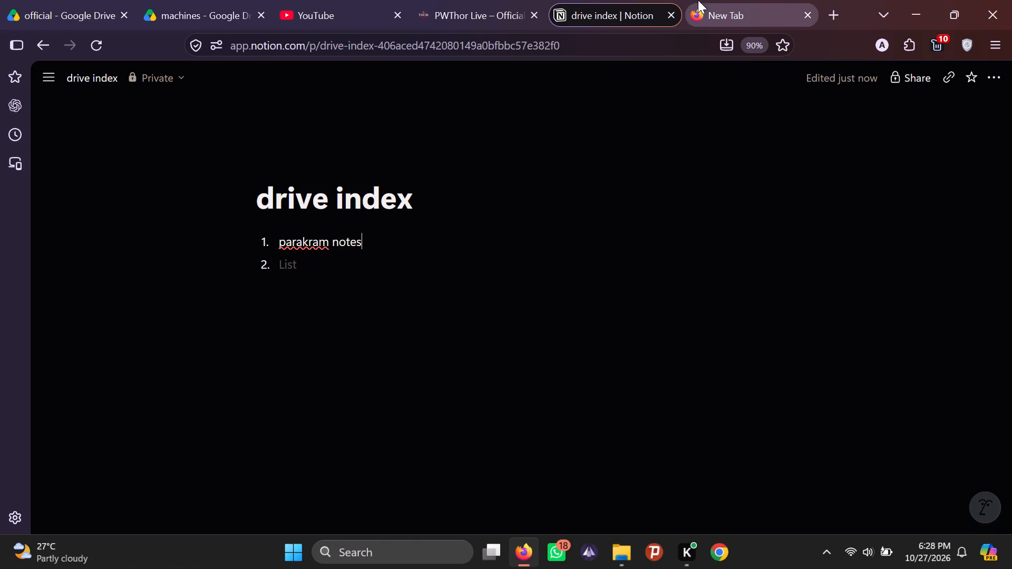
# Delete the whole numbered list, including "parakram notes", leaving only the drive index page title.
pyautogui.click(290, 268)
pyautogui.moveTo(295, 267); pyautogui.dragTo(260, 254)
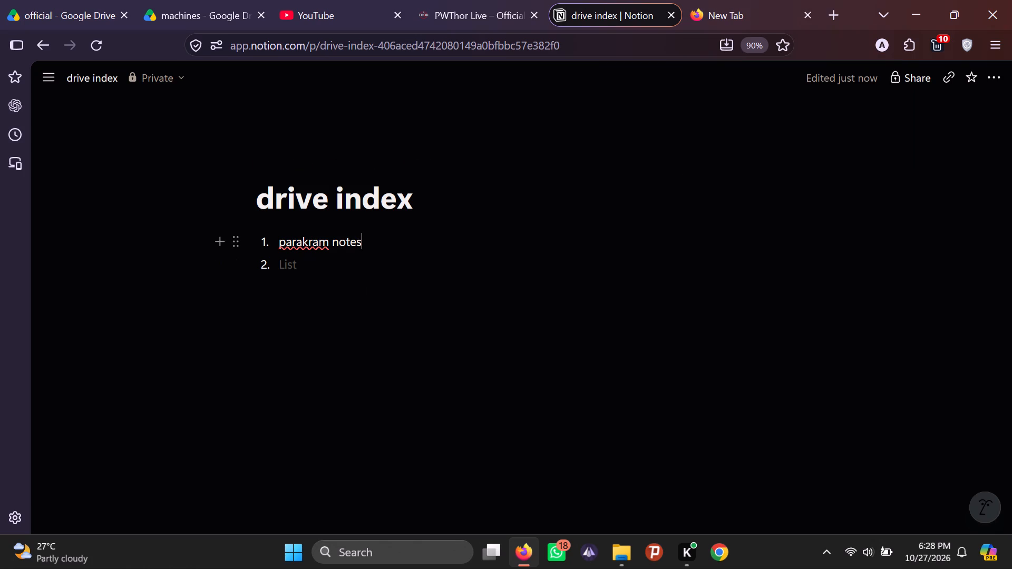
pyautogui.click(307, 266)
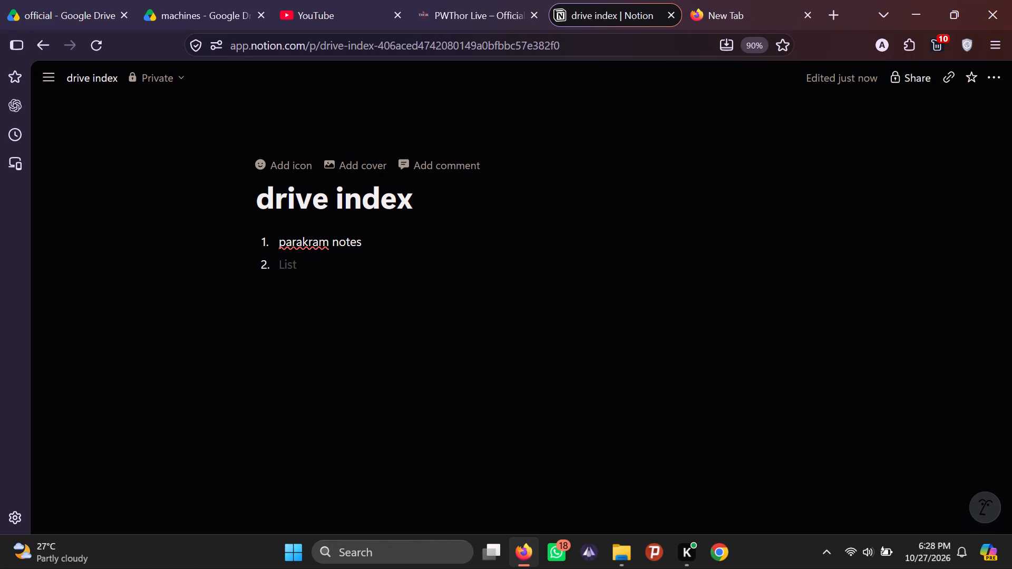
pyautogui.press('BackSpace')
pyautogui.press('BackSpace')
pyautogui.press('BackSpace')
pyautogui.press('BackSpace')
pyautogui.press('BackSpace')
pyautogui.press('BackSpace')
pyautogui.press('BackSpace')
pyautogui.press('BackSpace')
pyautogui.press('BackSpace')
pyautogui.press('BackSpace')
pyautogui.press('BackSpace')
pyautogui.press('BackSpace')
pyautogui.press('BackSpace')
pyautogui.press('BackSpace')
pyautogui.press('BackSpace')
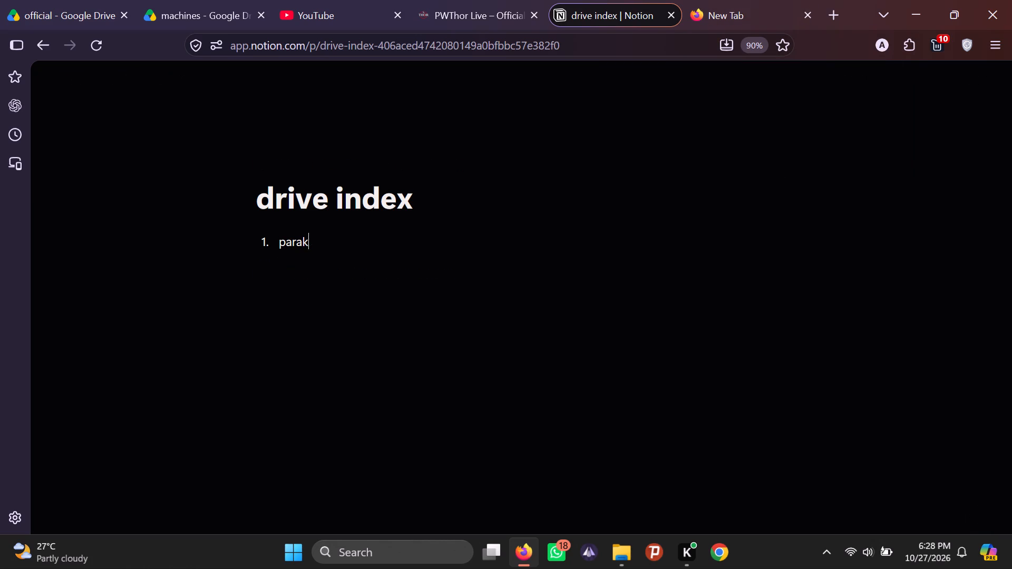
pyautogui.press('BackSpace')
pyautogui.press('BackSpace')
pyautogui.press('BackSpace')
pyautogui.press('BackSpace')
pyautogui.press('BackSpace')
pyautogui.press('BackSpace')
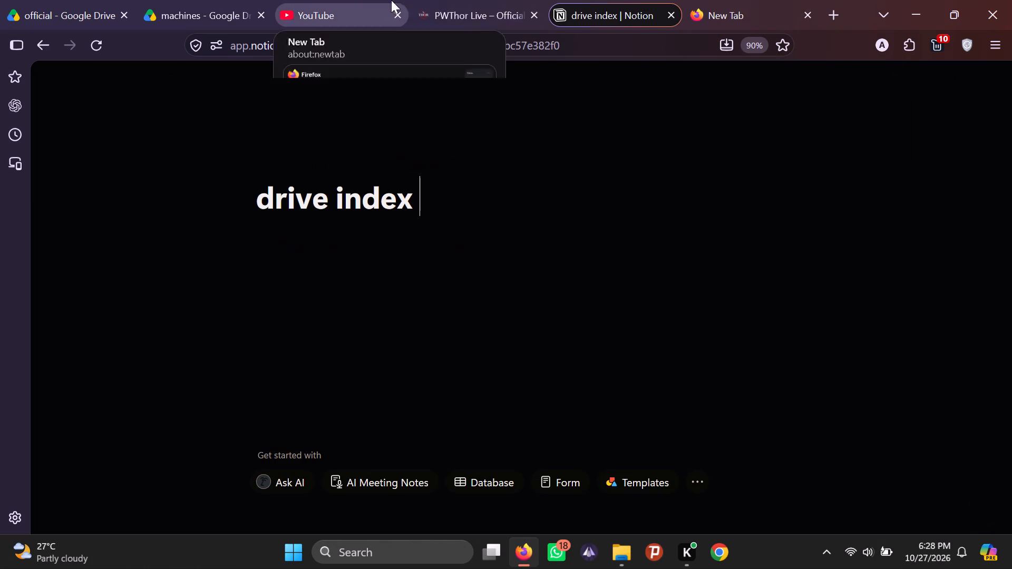
# Open the bookmarked "fol" Google Drive folder in the empty browser tab and look over its subfolders.
pyautogui.click(475, 0)
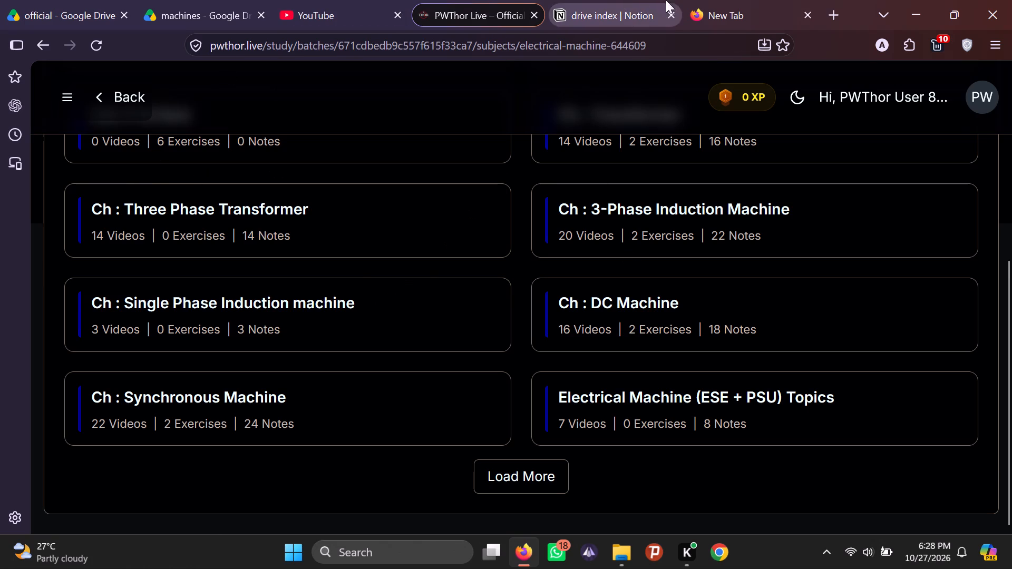
pyautogui.click(709, 0)
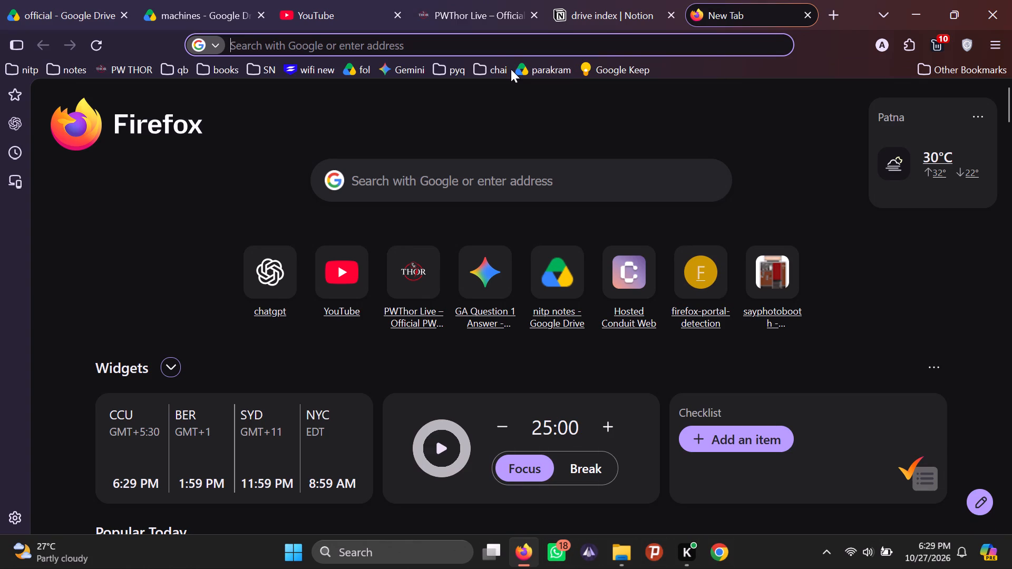
pyautogui.click(496, 73)
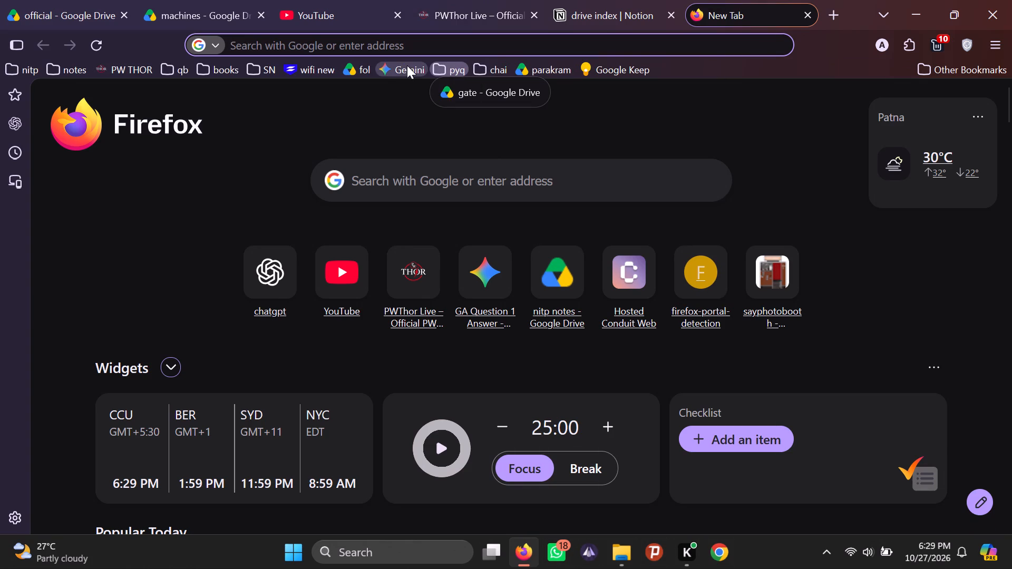
pyautogui.click(355, 68)
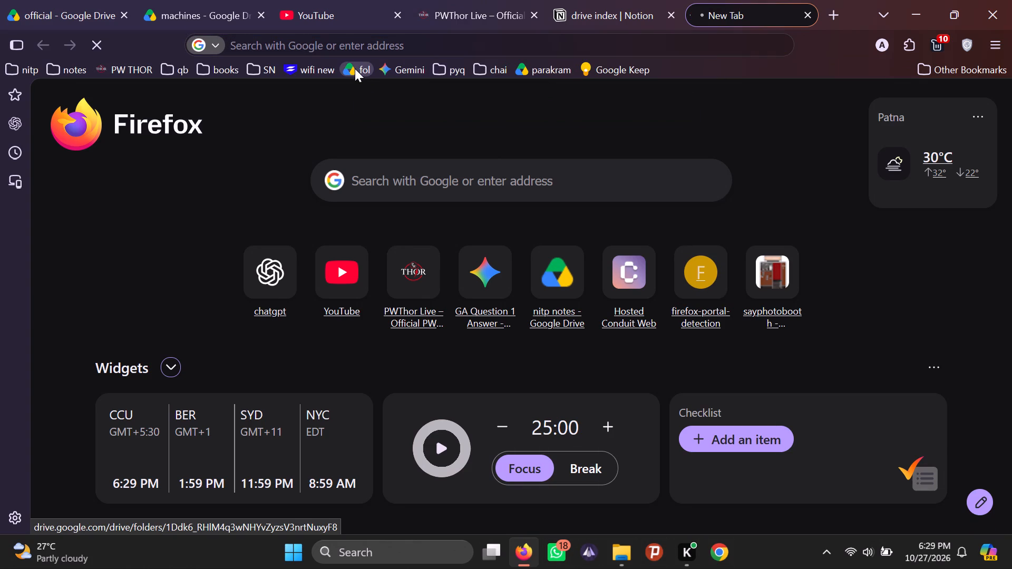
pyautogui.click(355, 68)
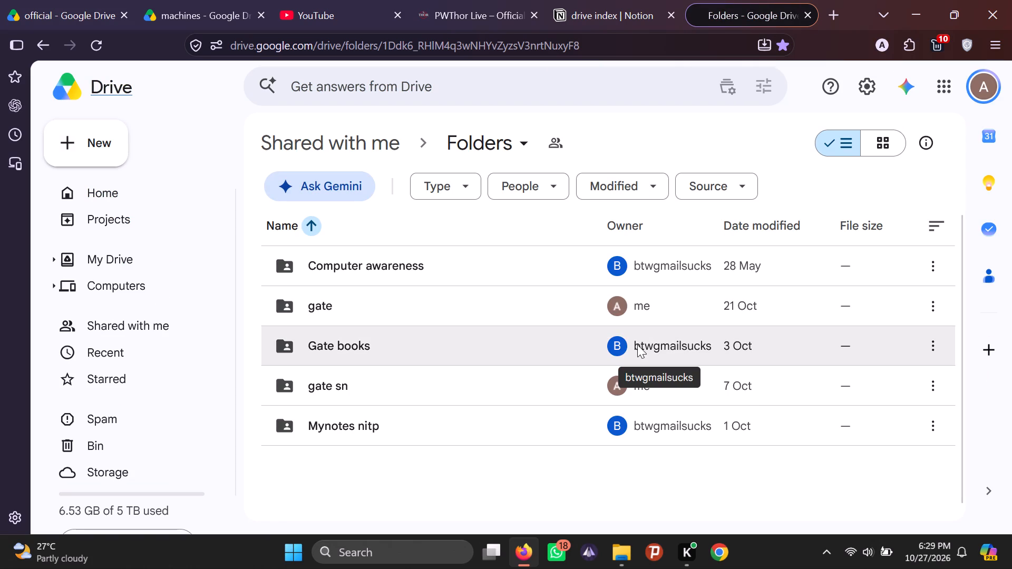
pyautogui.scroll(-5, 113, 416)
pyautogui.scroll(4, 129, 398)
pyautogui.scroll(-6, 141, 393)
pyautogui.scroll(4, 159, 352)
pyautogui.scroll(-6, 159, 352)
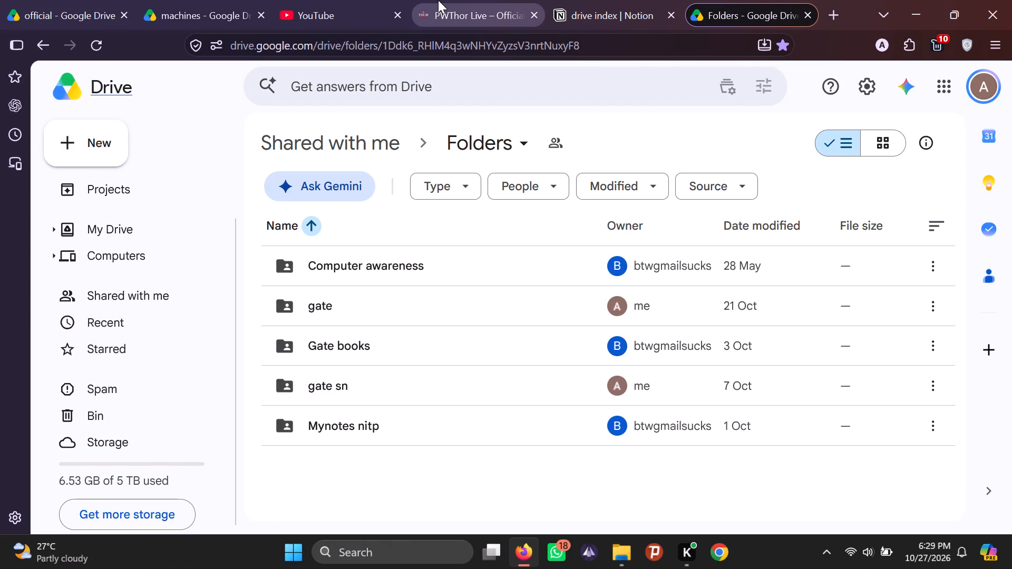
# Look over the subfolders in the shared Drive folder, checking them against the PWThor and drive index tabs.
pyautogui.click(593, 0)
pyautogui.click(473, 0)
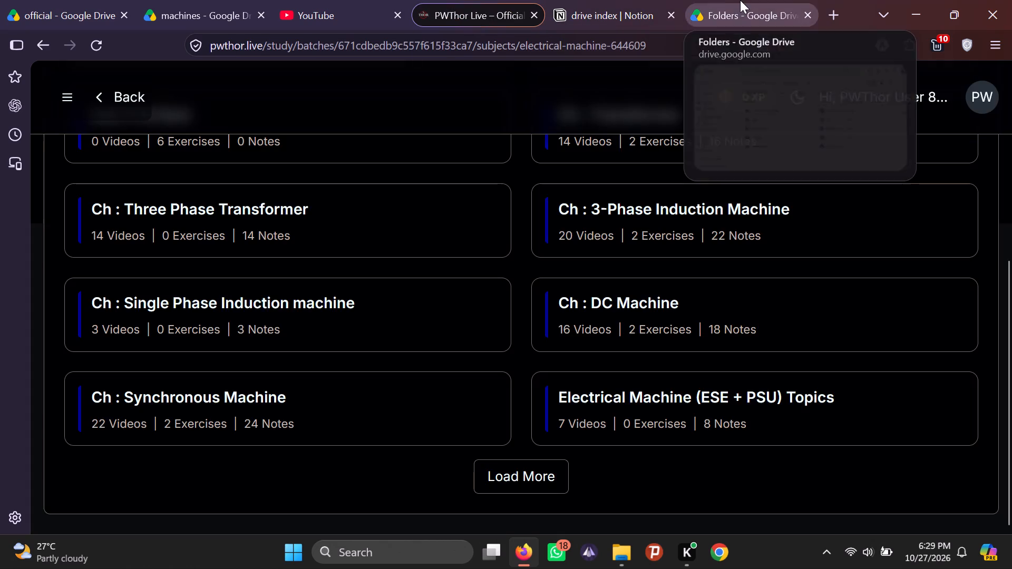
pyautogui.click(741, 0)
pyautogui.scroll(-4, 295, 317)
pyautogui.scroll(5, 216, 391)
pyautogui.scroll(-4, 193, 448)
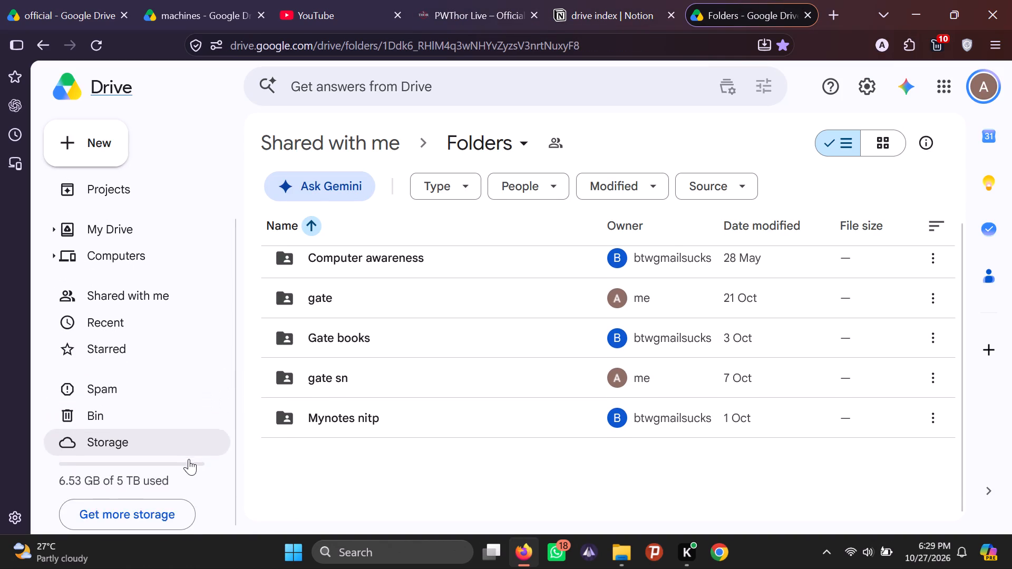
pyautogui.scroll(4, 189, 459)
pyautogui.scroll(-4, 189, 459)
pyautogui.scroll(5, 867, 328)
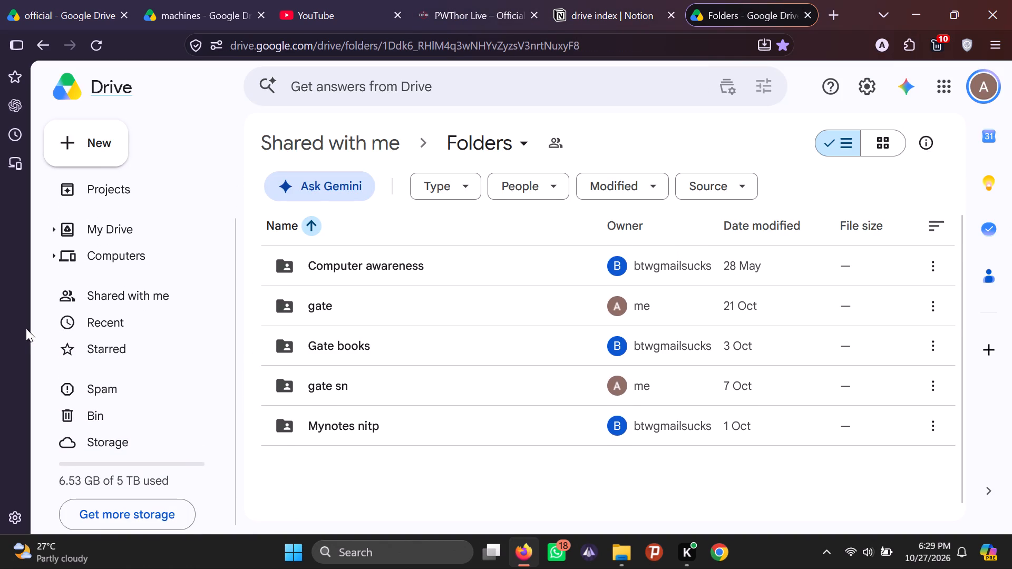
pyautogui.scroll(3, 78, 315)
pyautogui.click(424, 0)
pyautogui.click(703, 0)
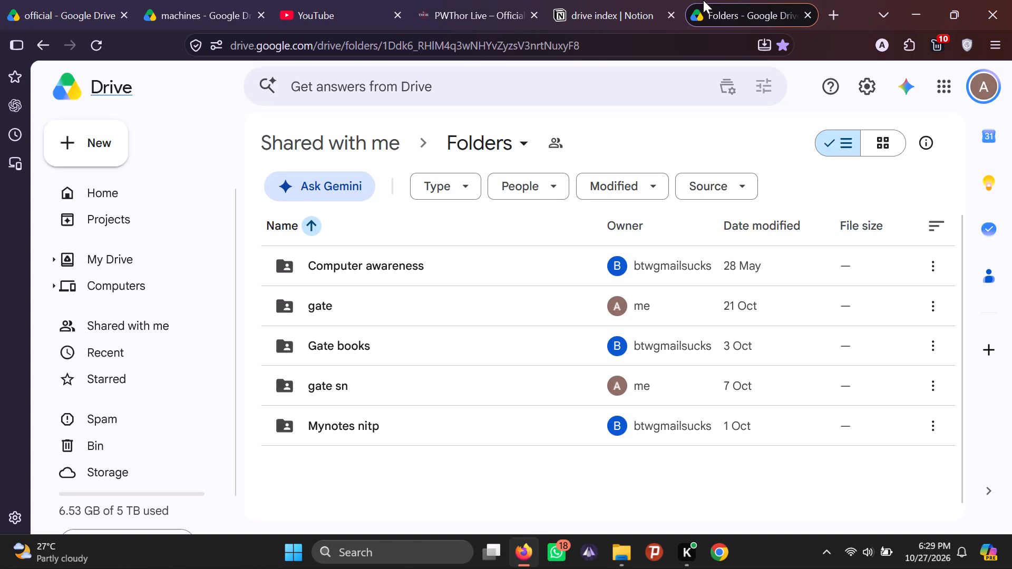
pyautogui.scroll(-5, 82, 294)
pyautogui.scroll(6, 82, 302)
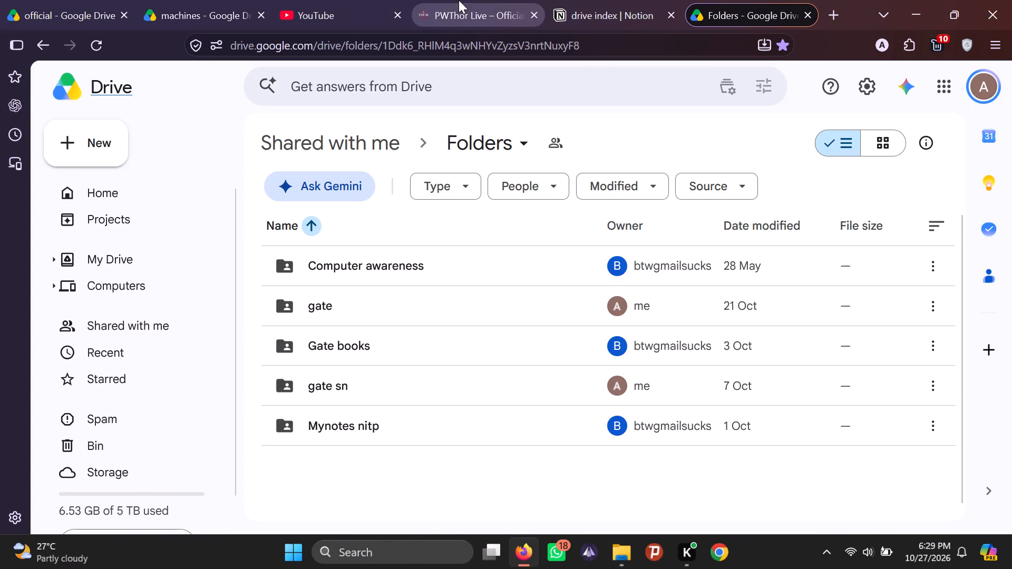
pyautogui.click(459, 0)
pyautogui.click(732, 0)
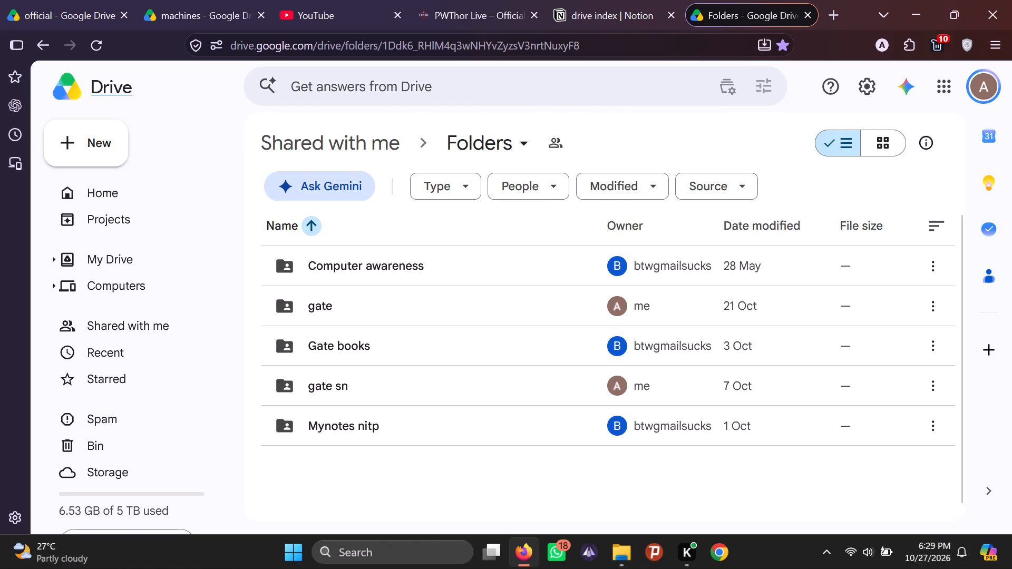
pyautogui.scroll(-3, 176, 319)
pyautogui.scroll(4, 168, 319)
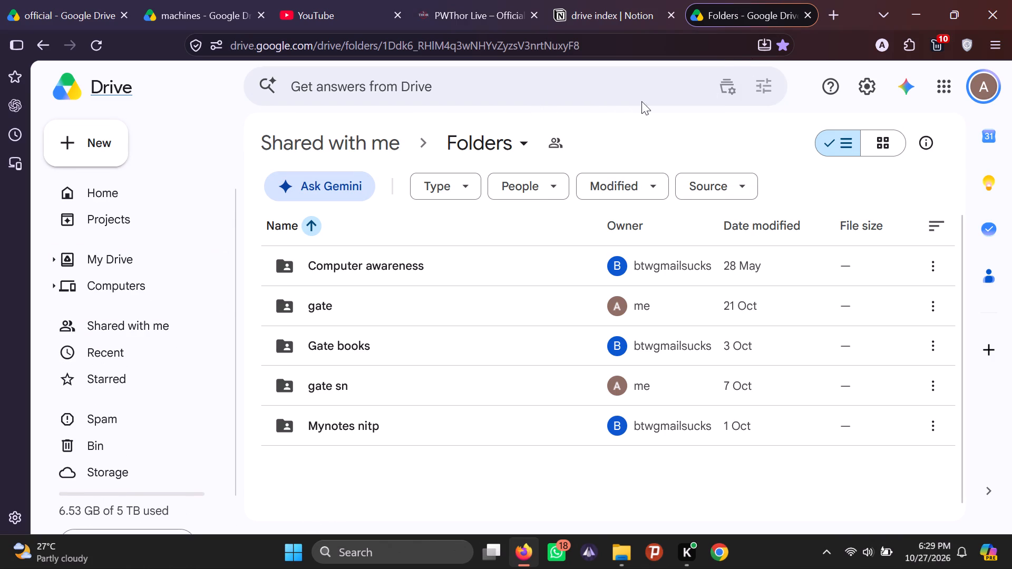
pyautogui.click(604, 0)
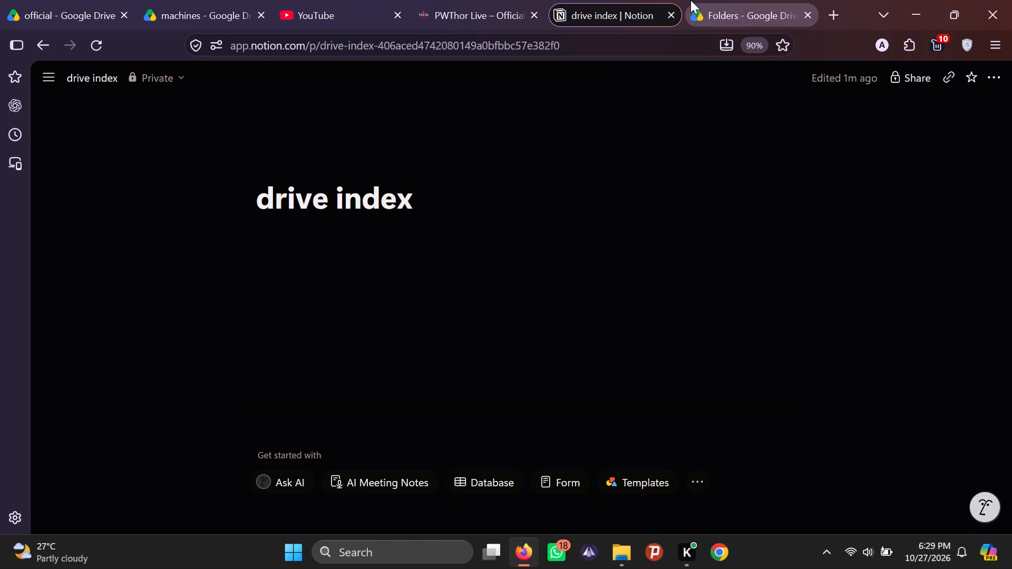
pyautogui.click(742, 0)
# Open a new browser tab and look through the bookmarked folders, including SN and chai.
pyautogui.click(841, 3)
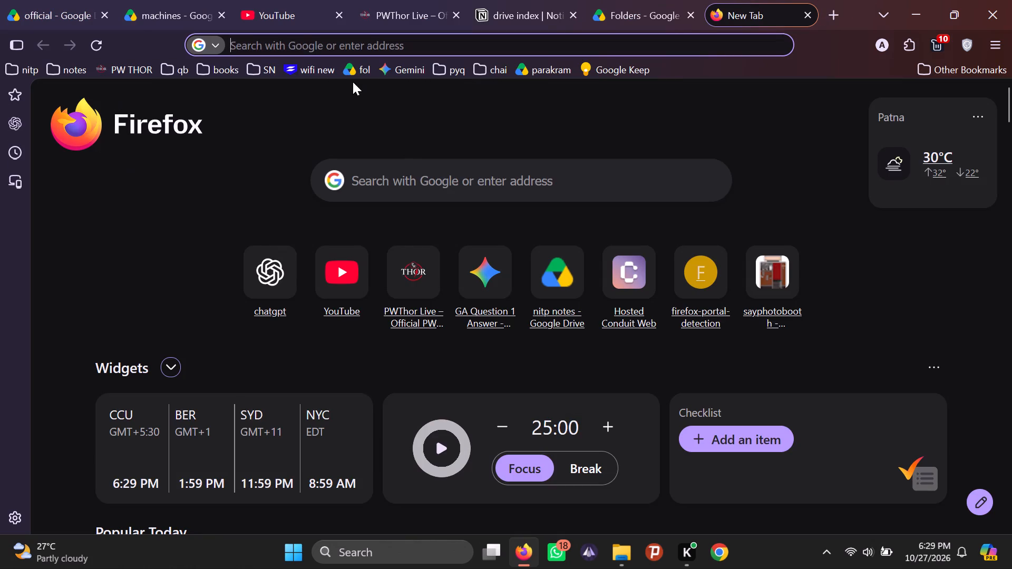
pyautogui.click(265, 74)
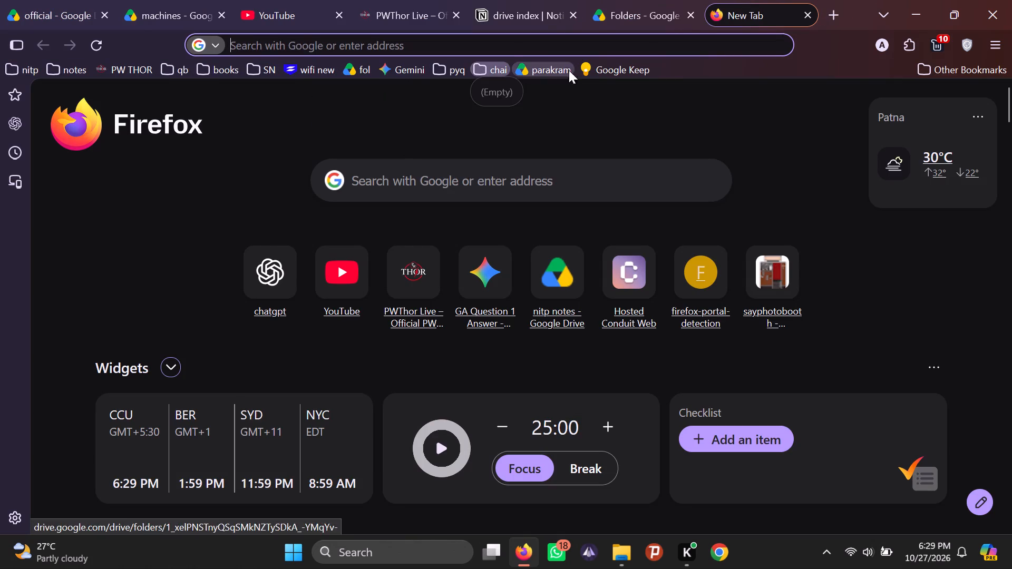
pyautogui.click(695, 103)
pyautogui.scroll(-4, 329, 178)
pyautogui.scroll(9, 329, 178)
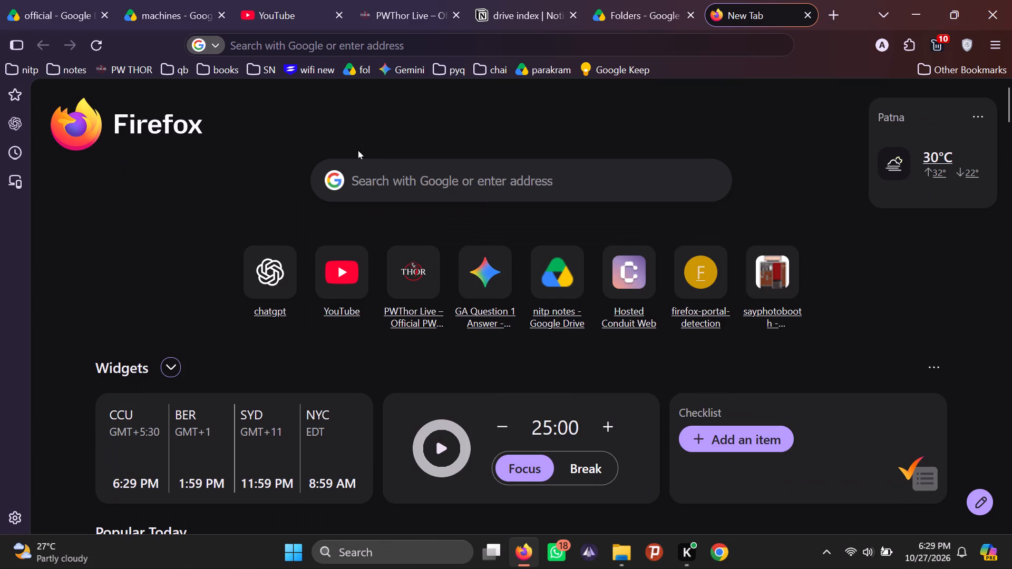
# Add a Heading 1 reading "GATE" below the title of the drive index page.
pyautogui.click(484, 0)
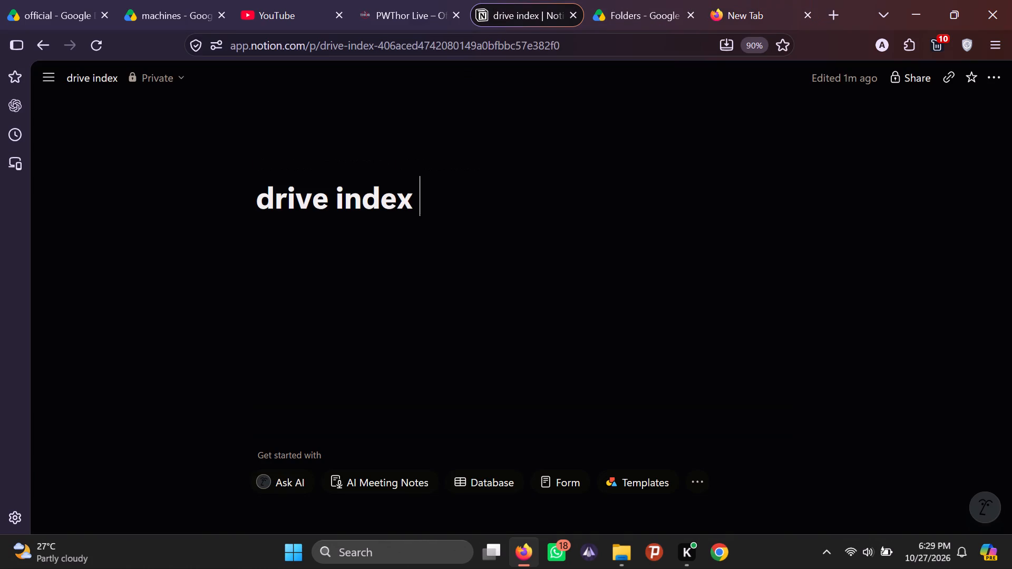
pyautogui.press('Return')
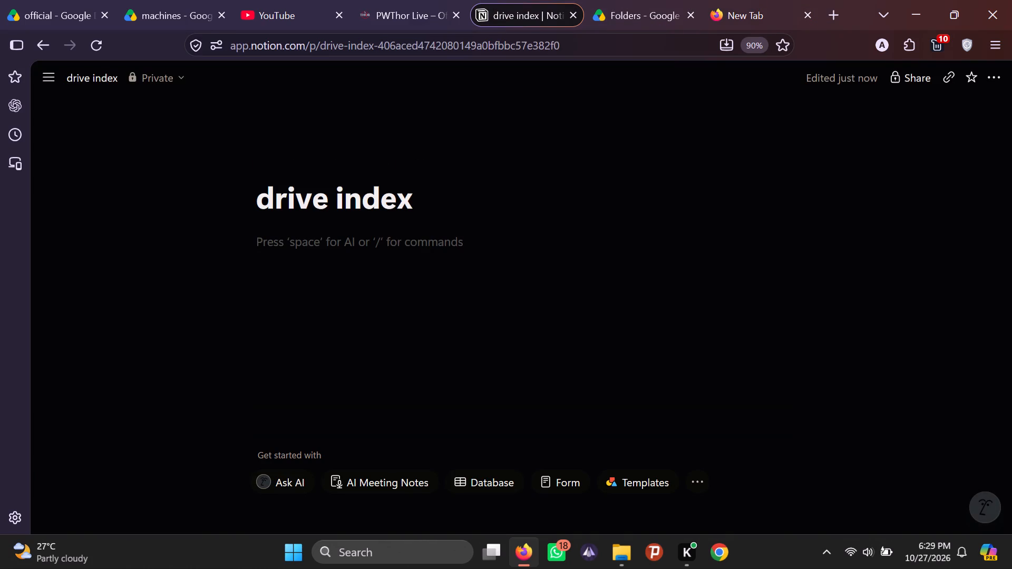
pyautogui.write('/h')
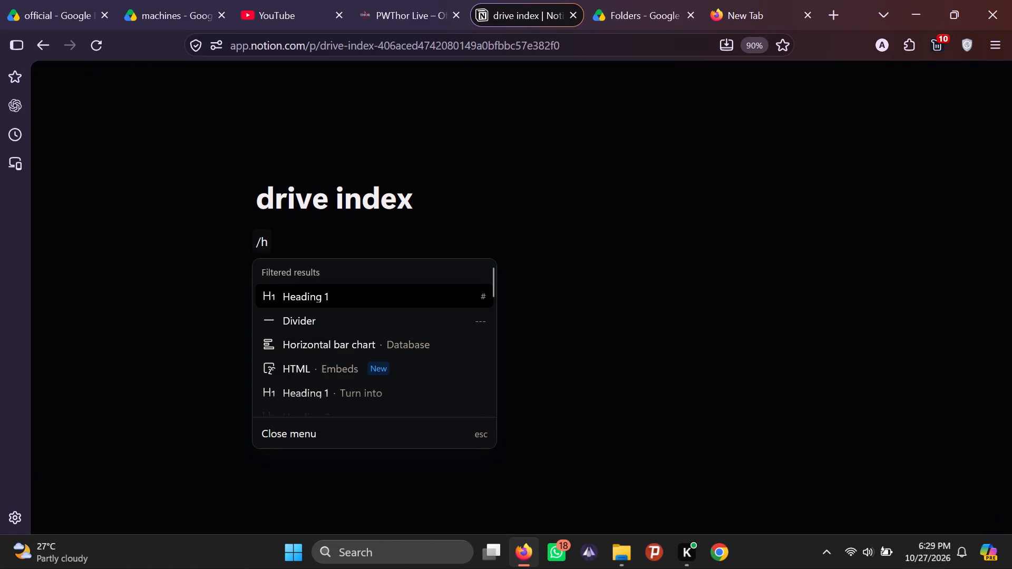
pyautogui.press('Return')
pyautogui.write('GATE')
pyautogui.press('Return')
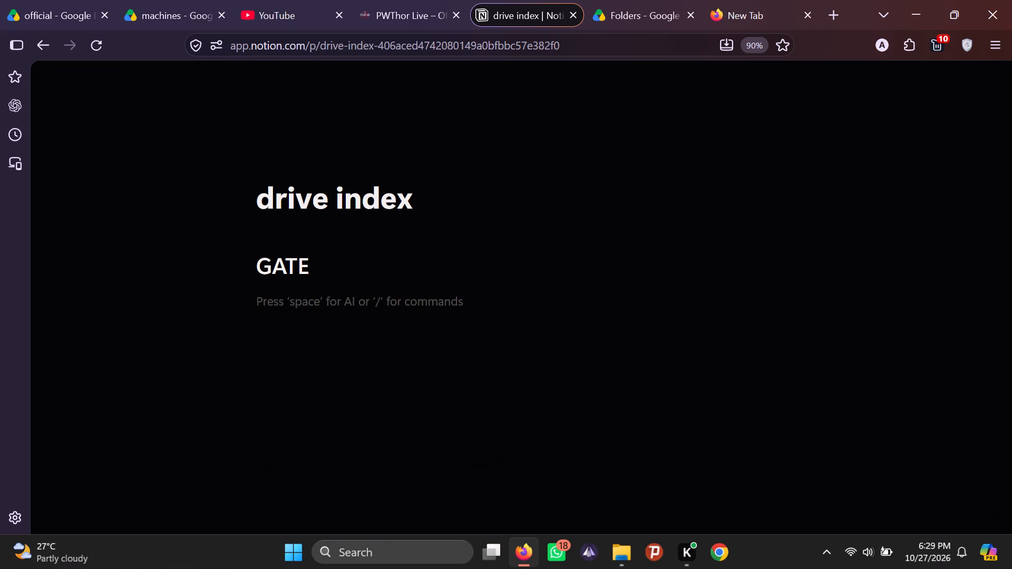
# Start a numbered list under the GATE heading with "parakram notes" as the first item.
pyautogui.write('1.')
pyautogui.press('space')
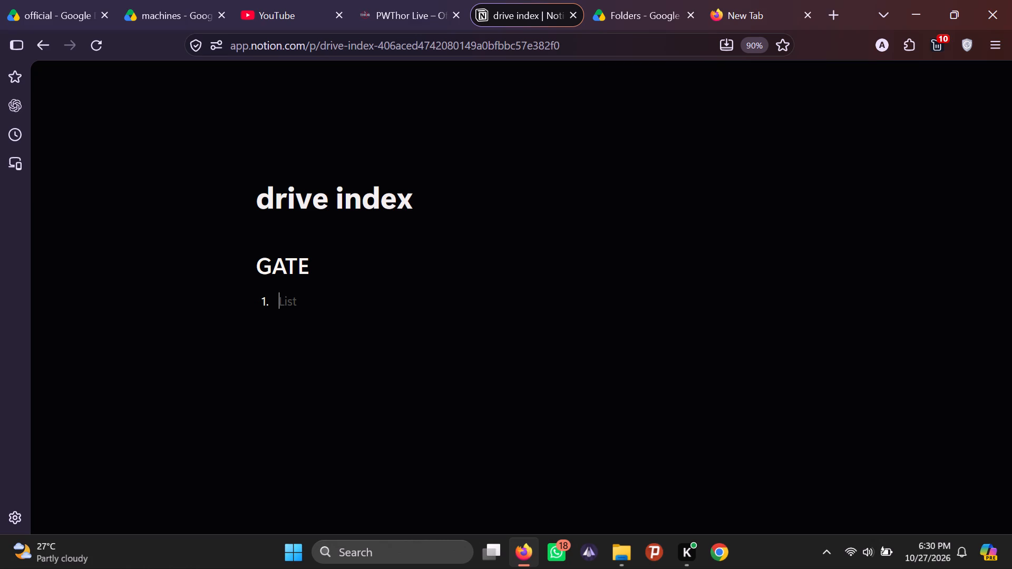
pyautogui.write('parakram notes')
pyautogui.press('Return')
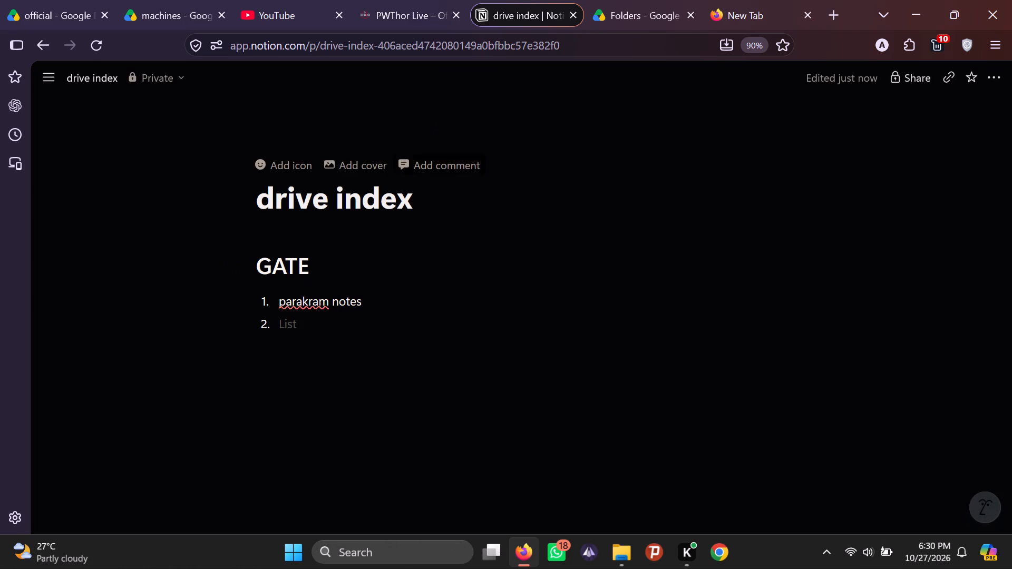
# Check the bookmarked folders and Drive subfolders, and add "previous years" as the second item of the GATE list.
pyautogui.scroll(-2, 474, 101)
pyautogui.moveTo(685, 0); pyautogui.dragTo(678, 1)
pyautogui.click(746, 0)
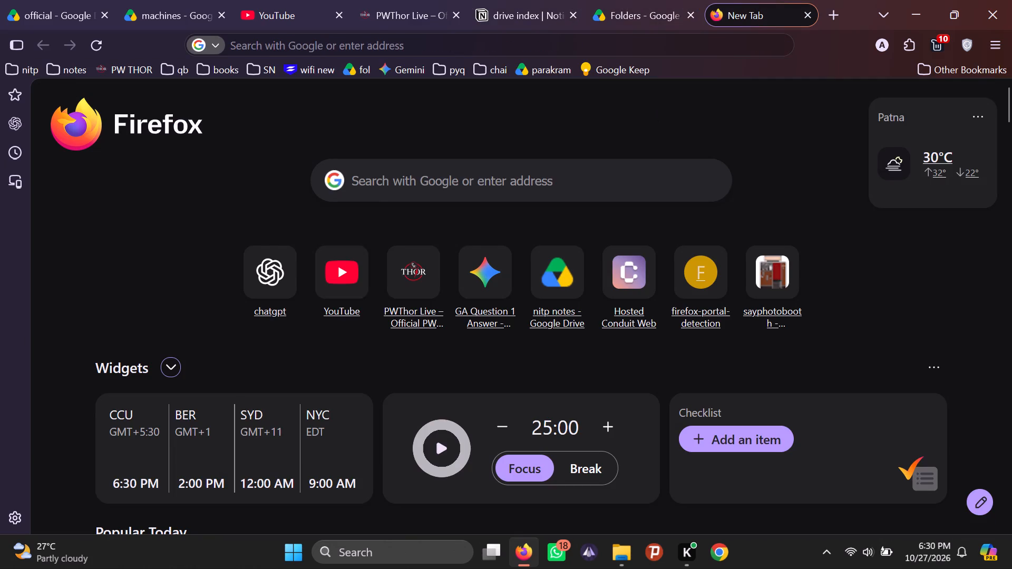
pyautogui.click(214, 65)
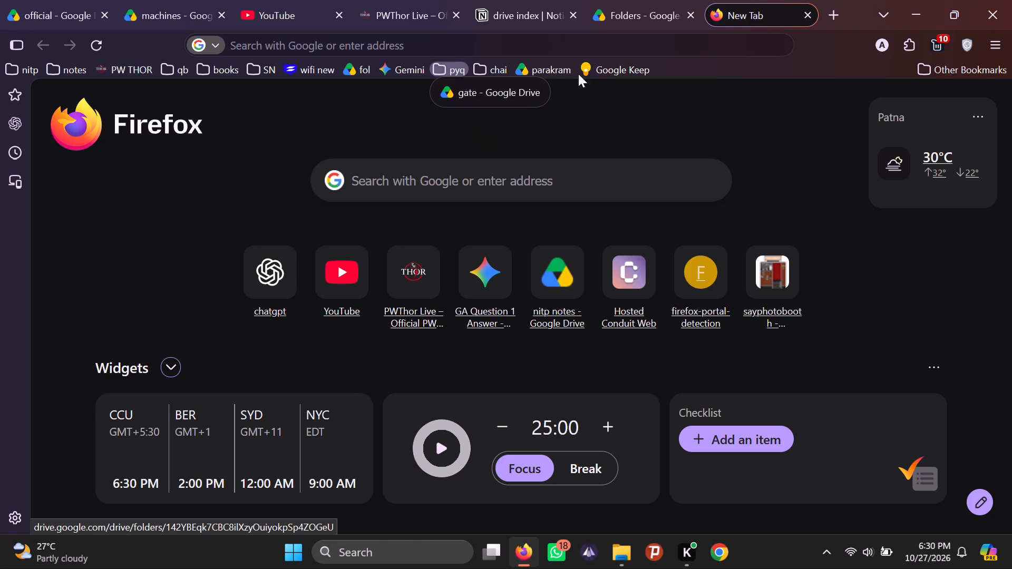
pyautogui.click(650, 0)
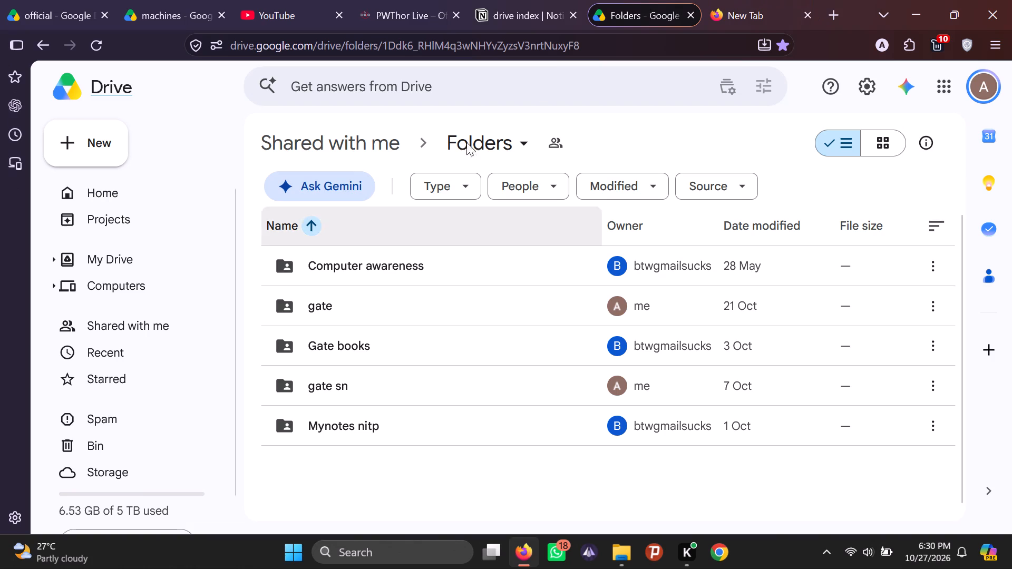
pyautogui.click(739, 0)
pyautogui.click(509, 0)
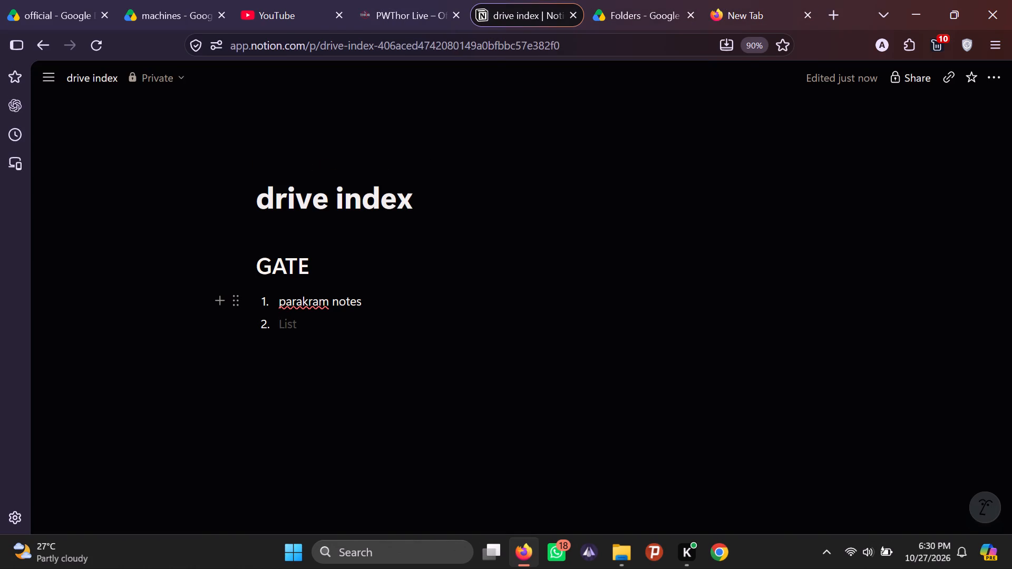
pyautogui.write('pre')
pyautogui.write('vio')
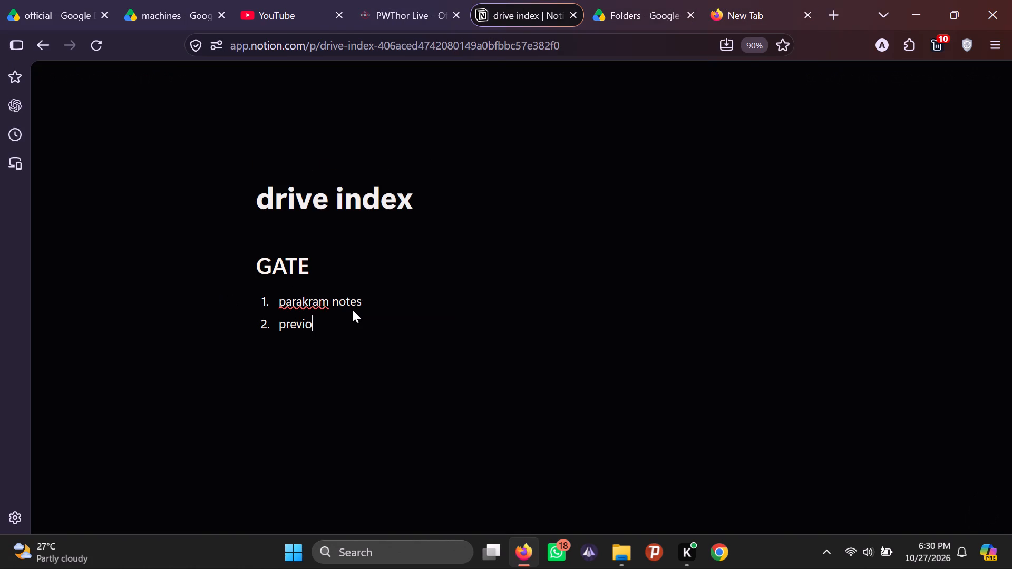
pyautogui.press('BackSpace')
pyautogui.press('BackSpace')
pyautogui.press('BackSpace')
pyautogui.press('BackSpace')
pyautogui.press('BackSpace')
pyautogui.write('re')
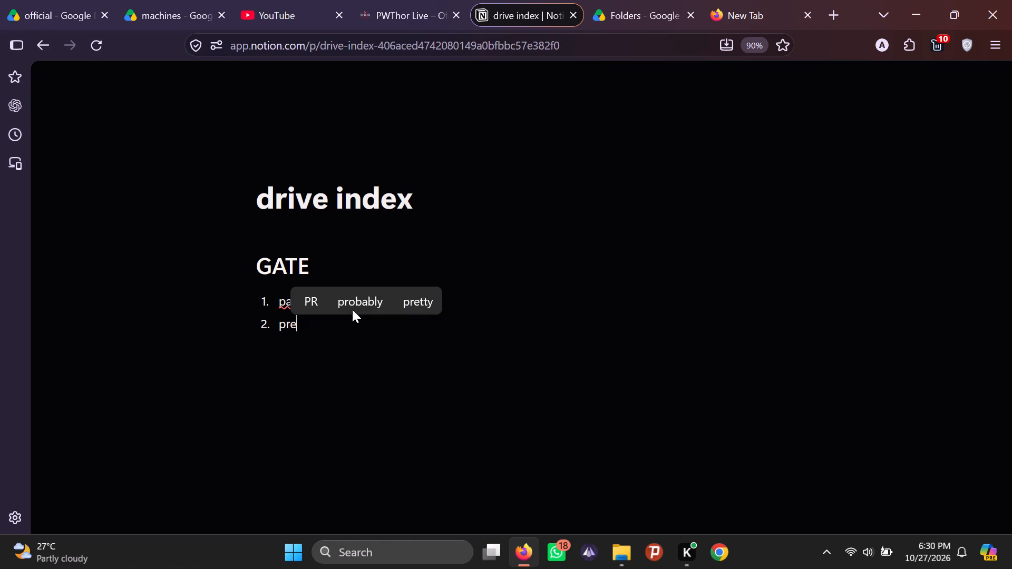
pyautogui.write('vious years')
pyautogui.press('Return')
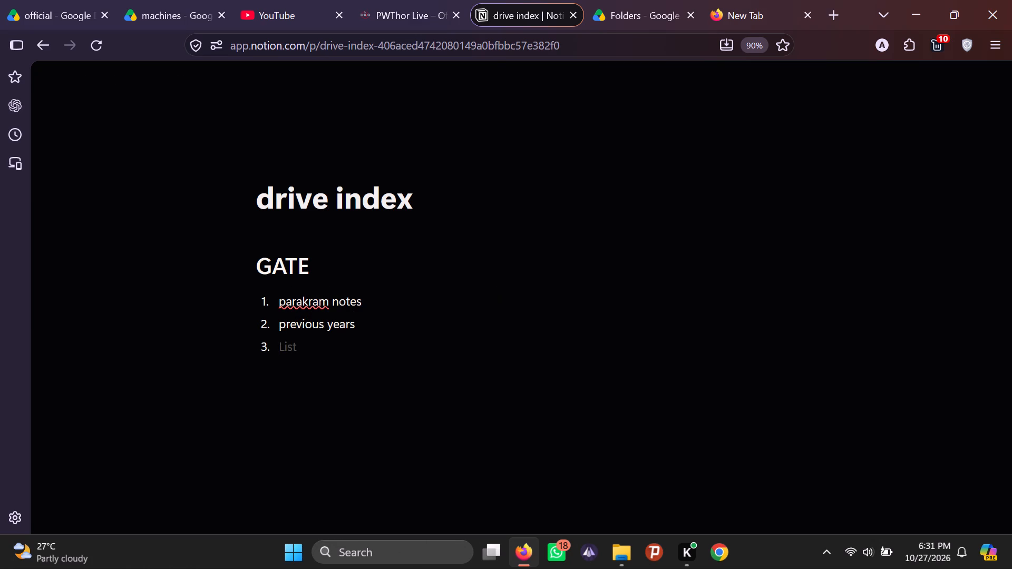
# Recheck the Drive folder and bookmarks, and add "short notes" as the third item of the GATE list.
pyautogui.click(615, 0)
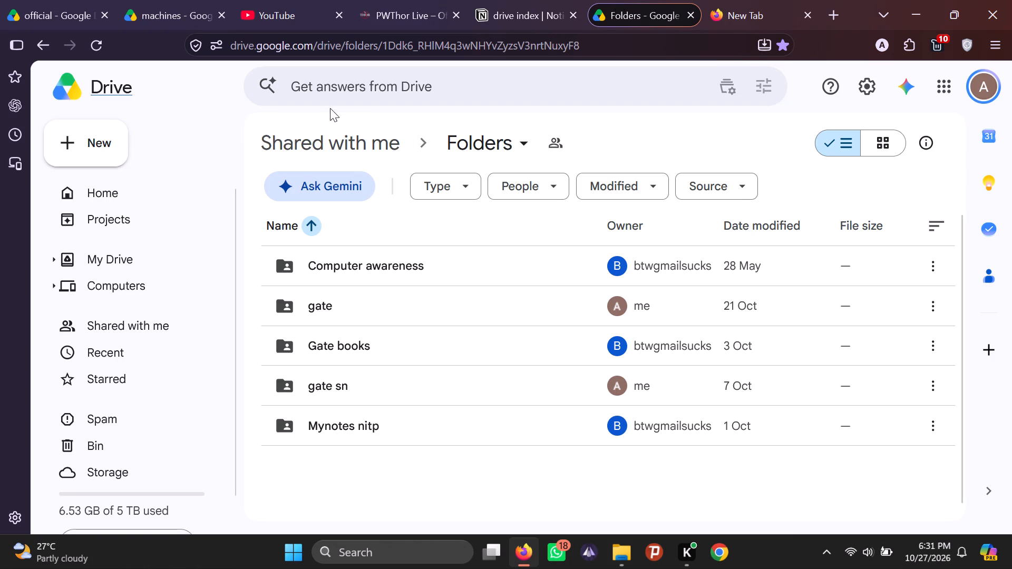
pyautogui.click(726, 0)
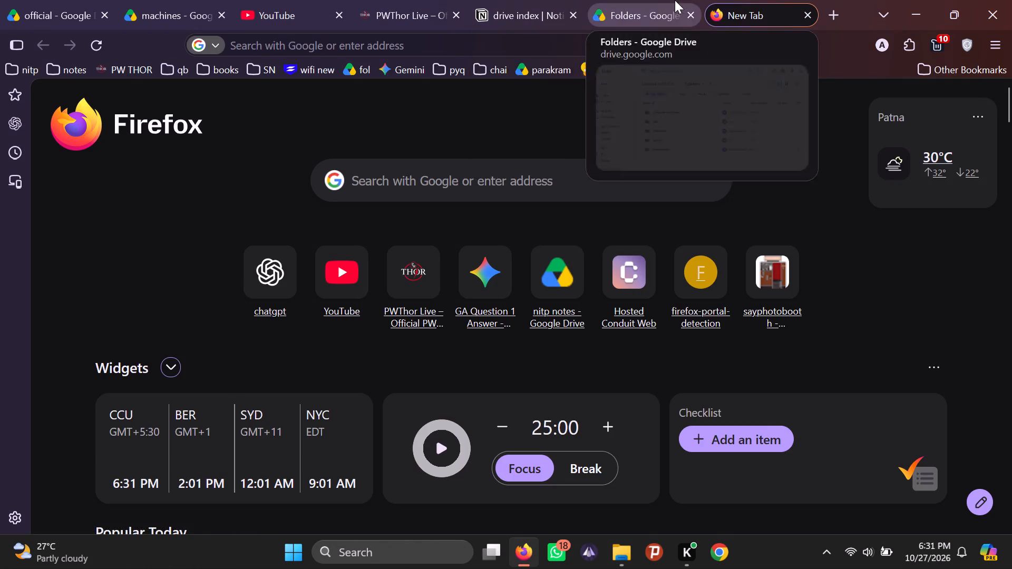
pyautogui.click(675, 0)
pyautogui.click(537, 0)
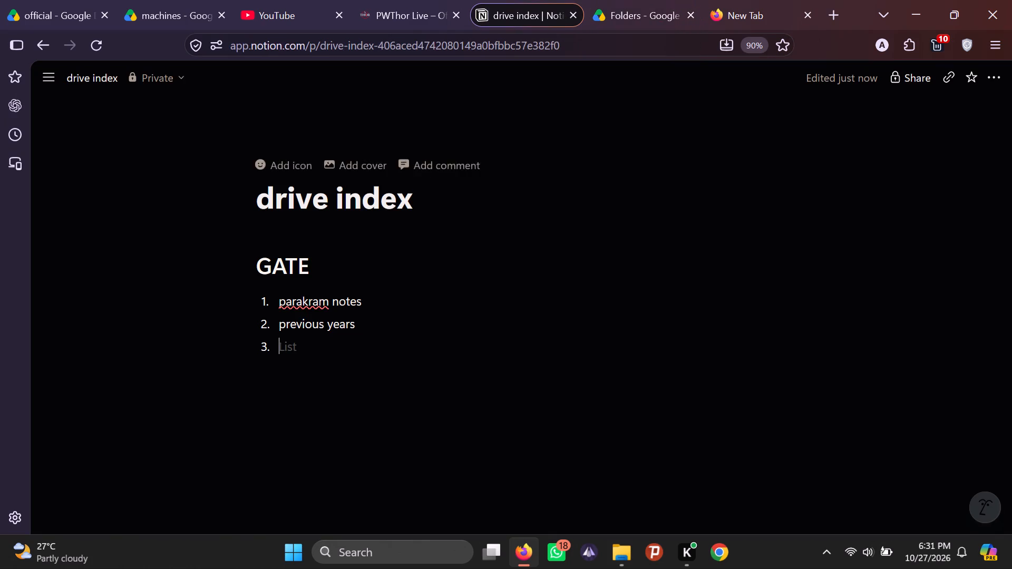
pyautogui.write('short notes')
pyautogui.press('Return')
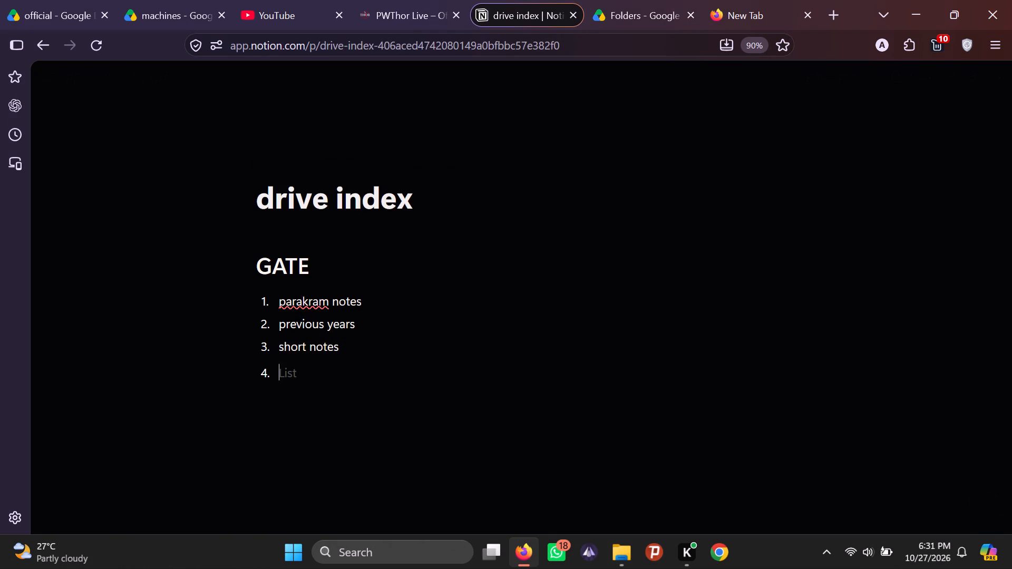
# Insert a "question bank" item between "previous years" and "short notes", consulting the bookmarked qb folder.
pyautogui.click(369, 324)
pyautogui.press('Return')
pyautogui.click(598, 0)
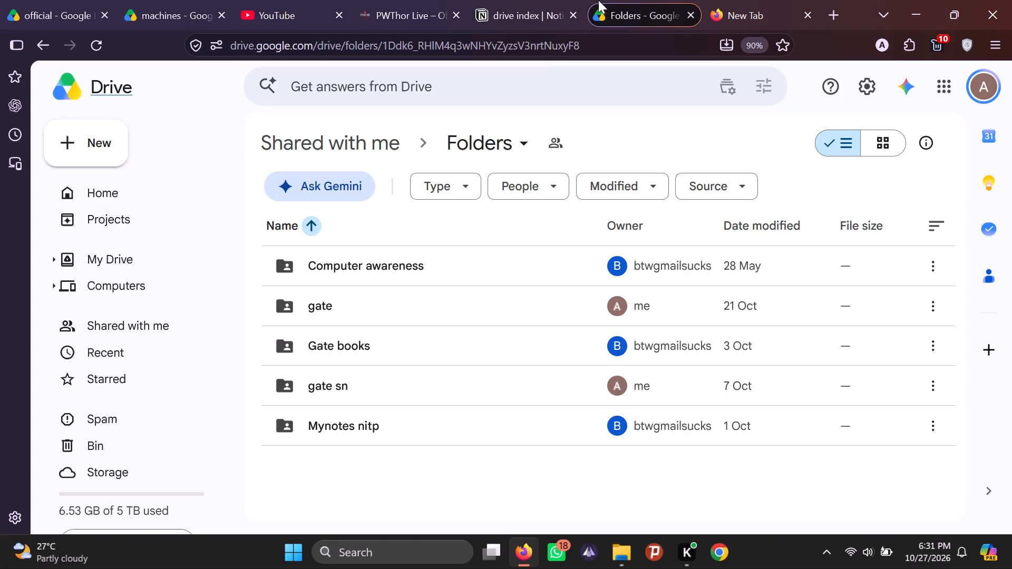
pyautogui.click(727, 0)
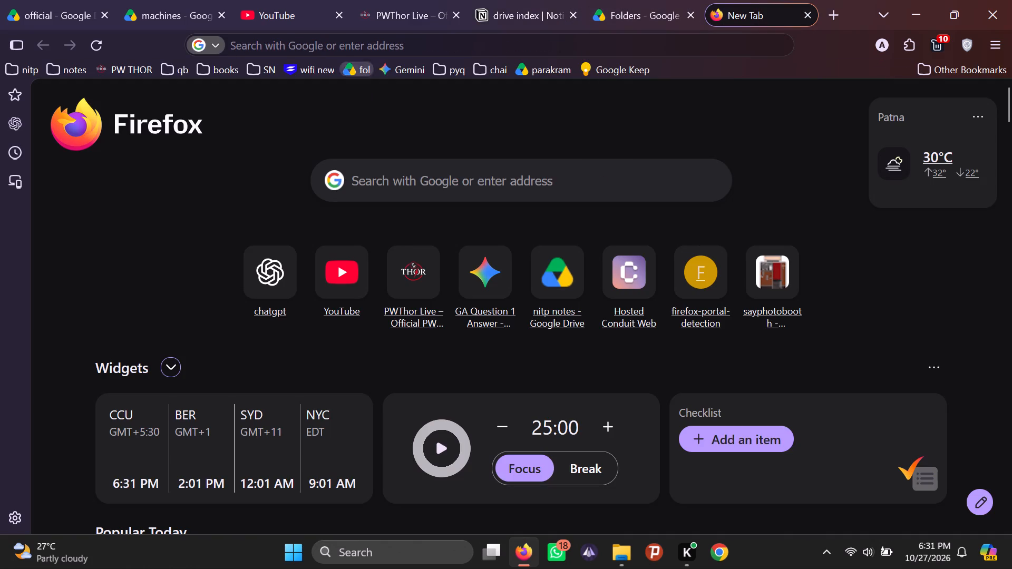
pyautogui.click(204, 67)
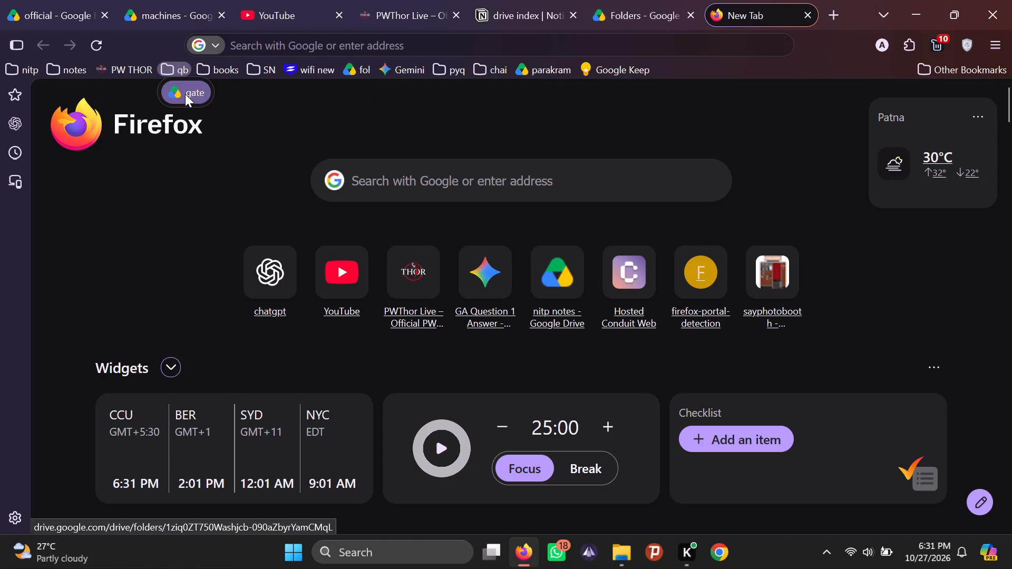
pyautogui.click(492, 0)
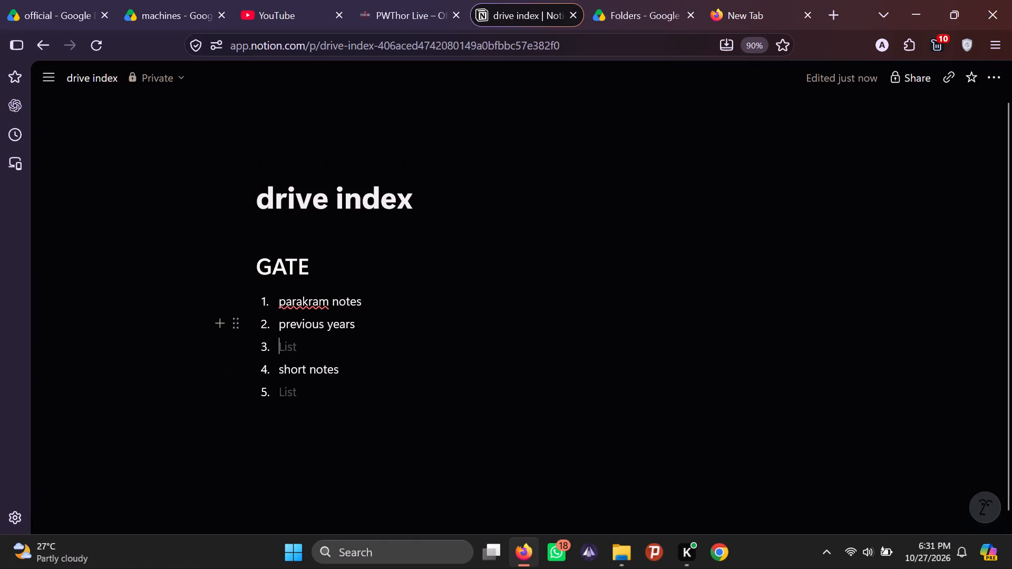
pyautogui.write('question ba')
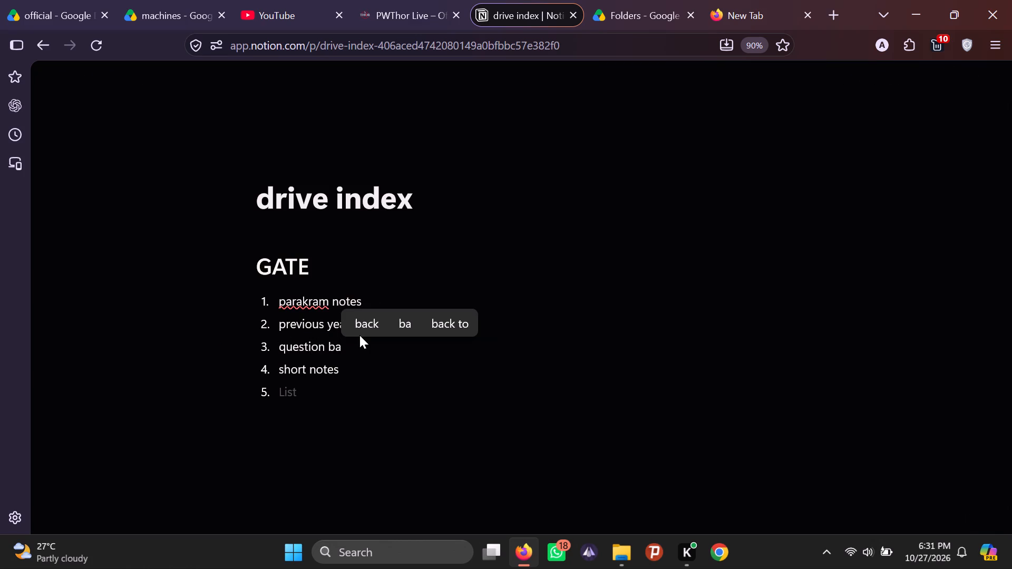
pyautogui.write('nk')
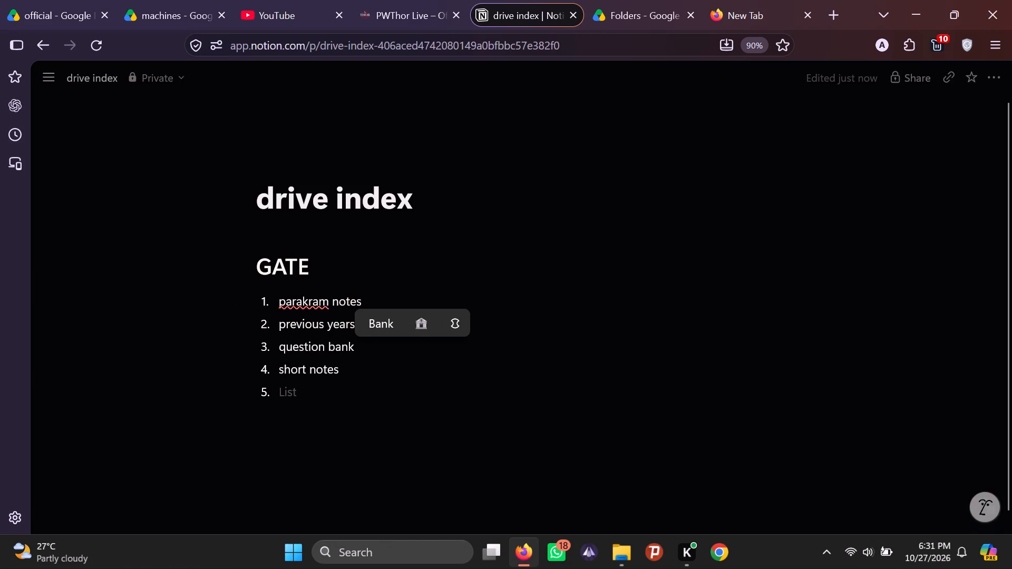
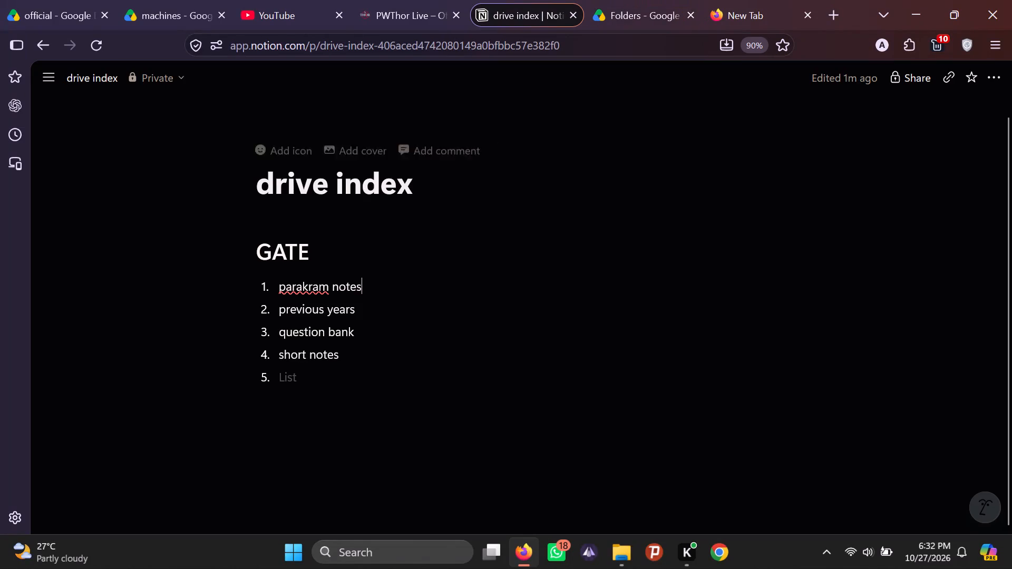
# Check the bookmarked folders, including chai, pyq and books, and the open study tabs for further material to index under GATE.
pyautogui.scroll(-5, 384, 306)
pyautogui.scroll(4, 384, 306)
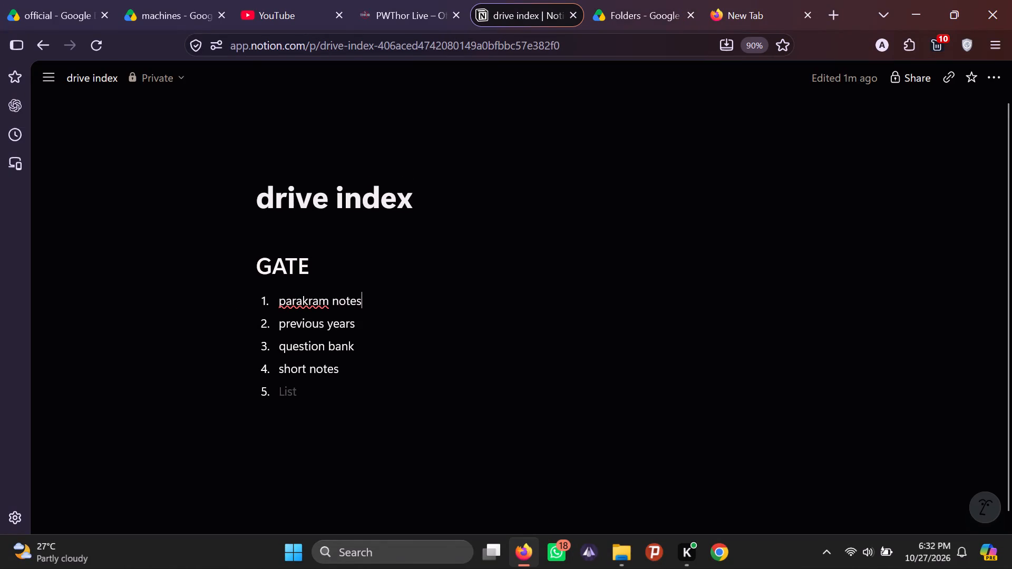
pyautogui.scroll(-3, 384, 306)
pyautogui.scroll(5, 387, 303)
pyautogui.click(648, 0)
pyautogui.click(737, 0)
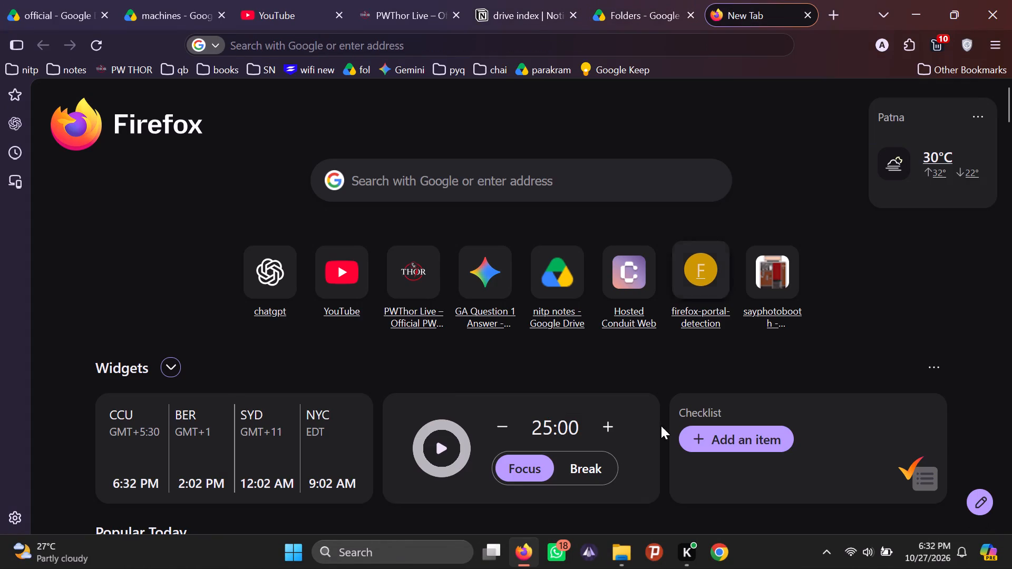
pyautogui.click(643, 0)
pyautogui.click(737, 0)
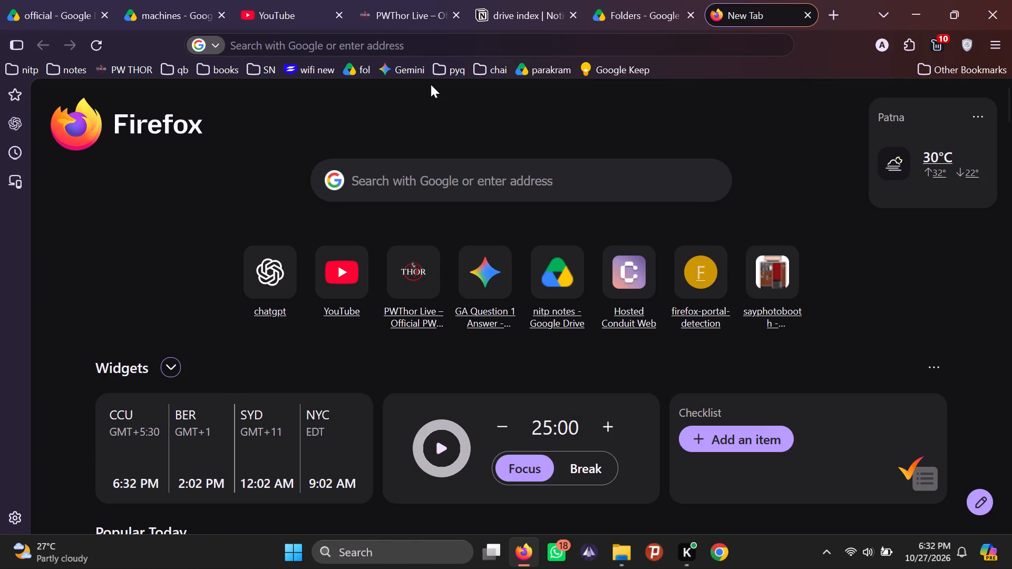
pyautogui.click(508, 0)
pyautogui.click(387, 0)
pyautogui.click(527, 0)
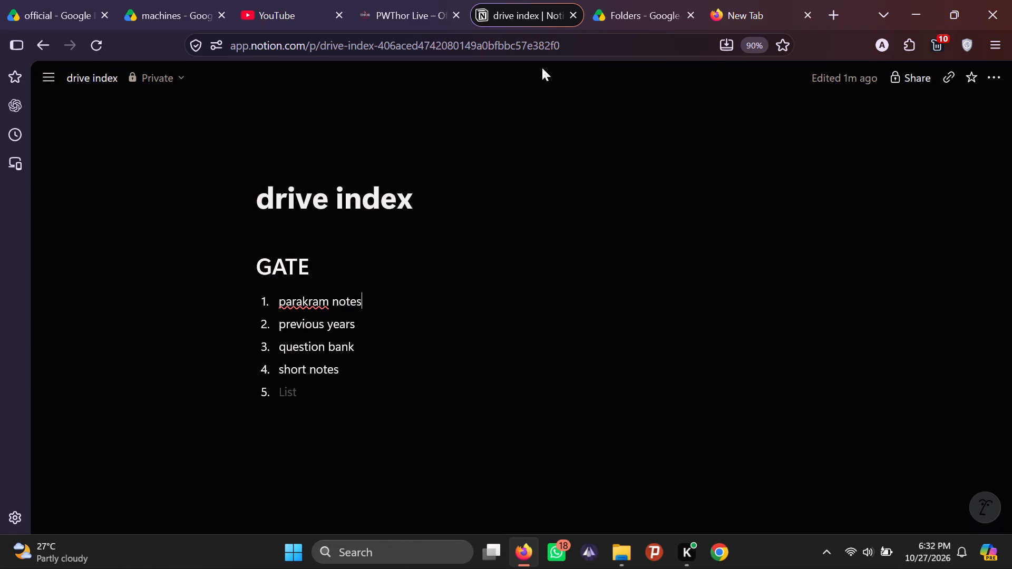
pyautogui.click(733, 0)
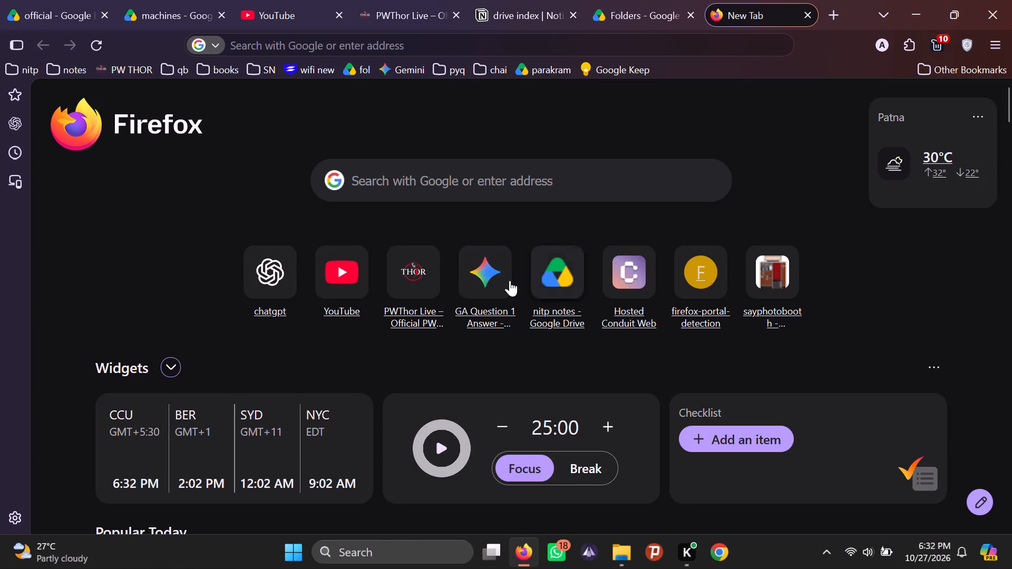
pyautogui.click(502, 67)
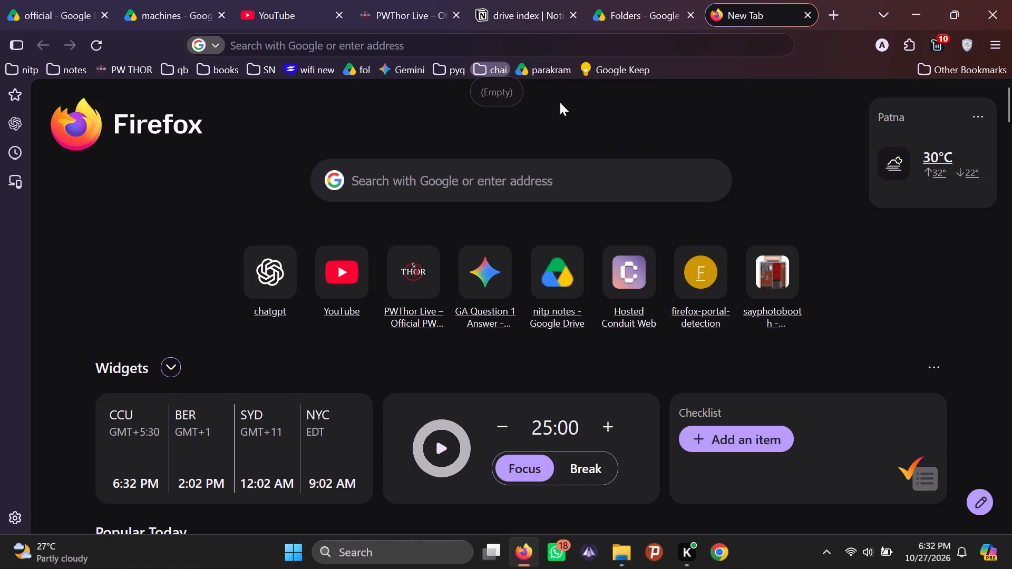
pyautogui.click(523, 158)
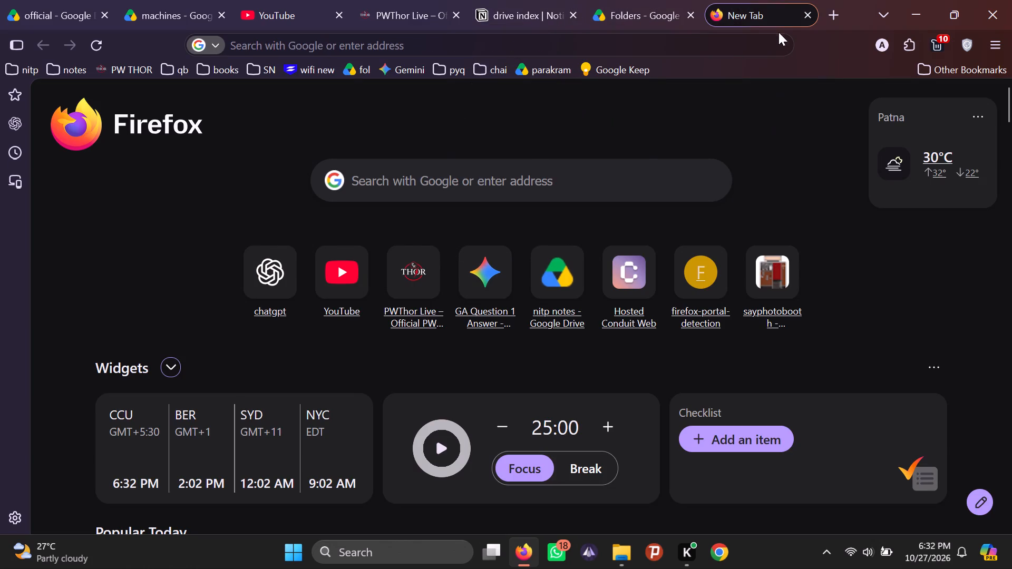
pyautogui.click(454, 70)
pyautogui.click(619, 141)
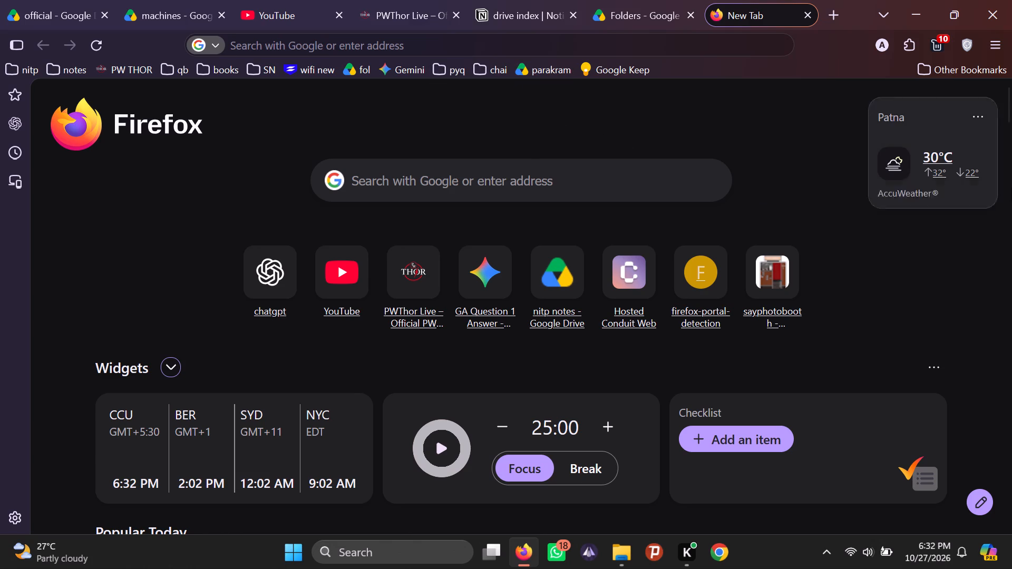
pyautogui.click(446, 71)
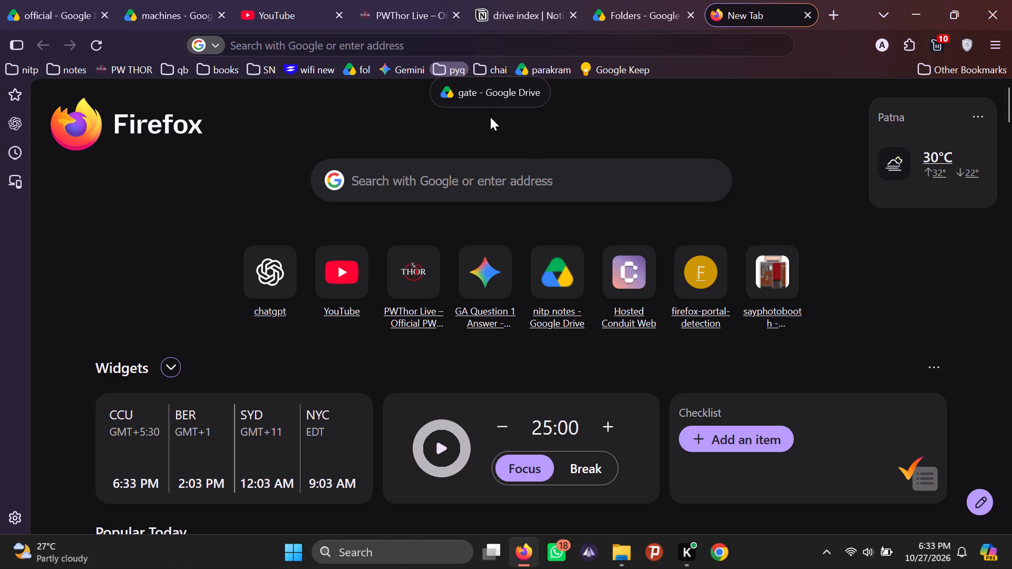
pyautogui.click(498, 122)
pyautogui.click(437, 66)
pyautogui.click(415, 130)
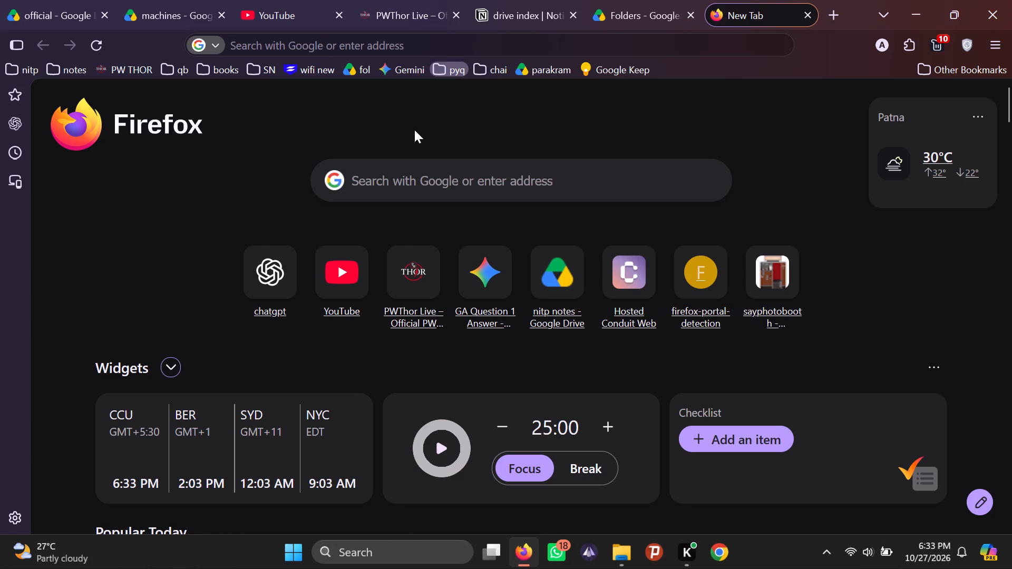
pyautogui.click(263, 74)
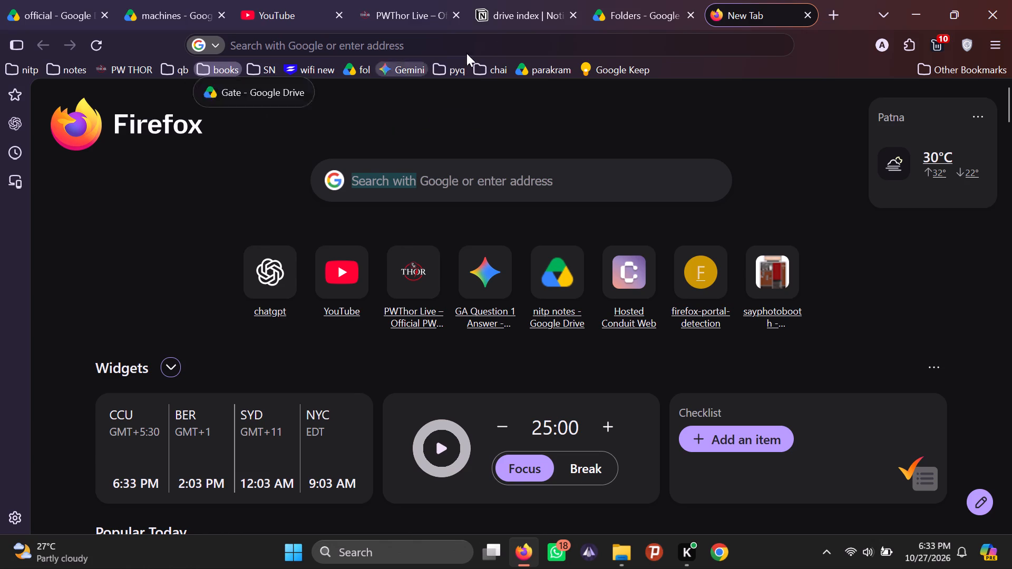
pyautogui.click(634, 0)
pyautogui.click(770, 0)
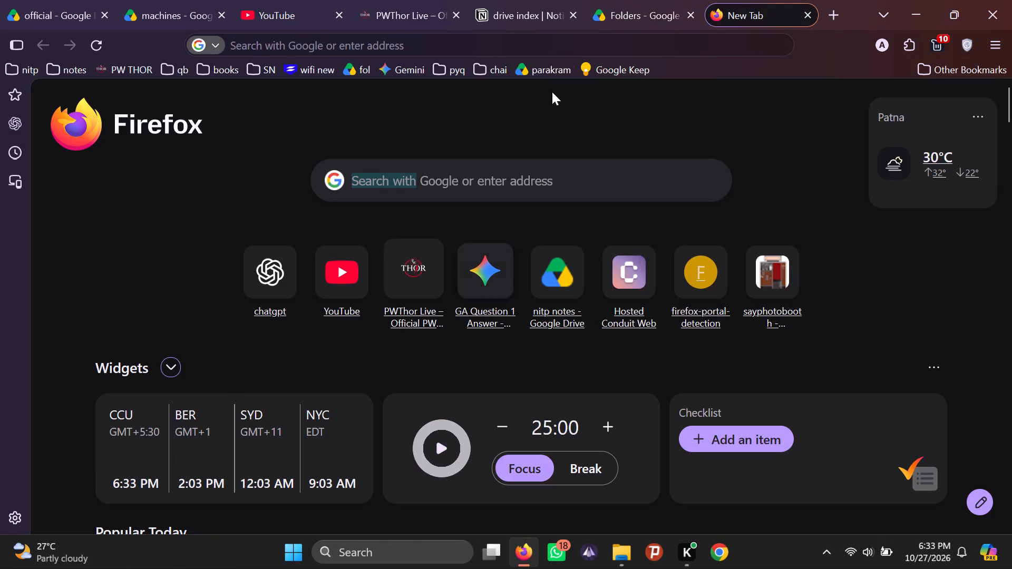
pyautogui.click(395, 0)
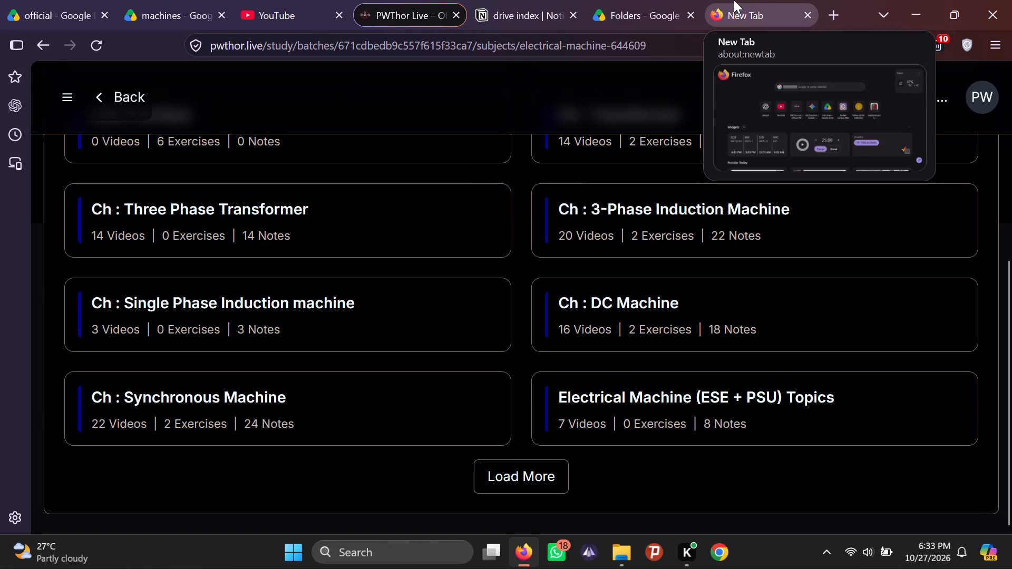
# Add "books" as the fifth item of the GATE list on the drive index page.
pyautogui.click(518, 0)
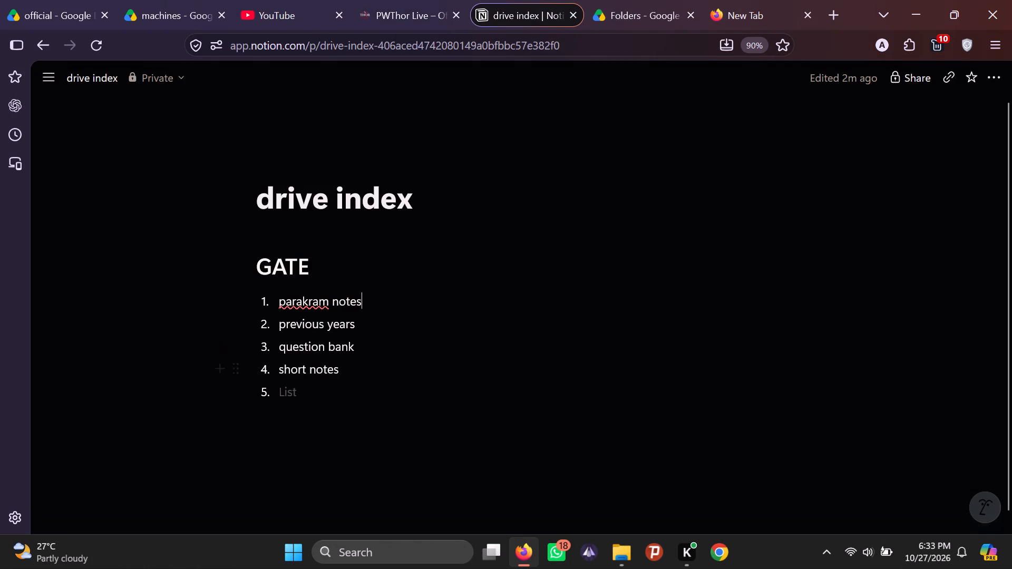
pyautogui.click(299, 403)
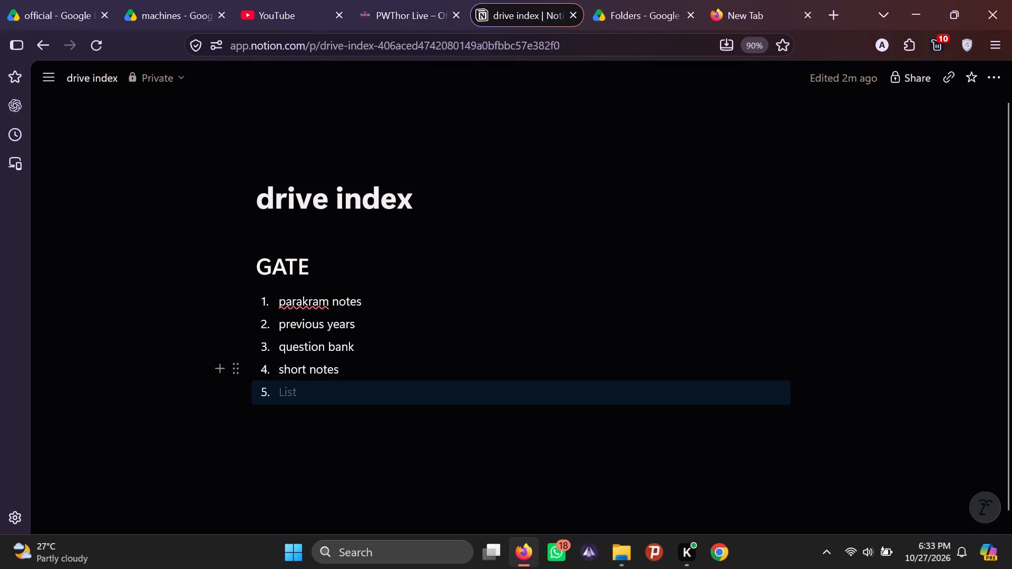
pyautogui.click(291, 394)
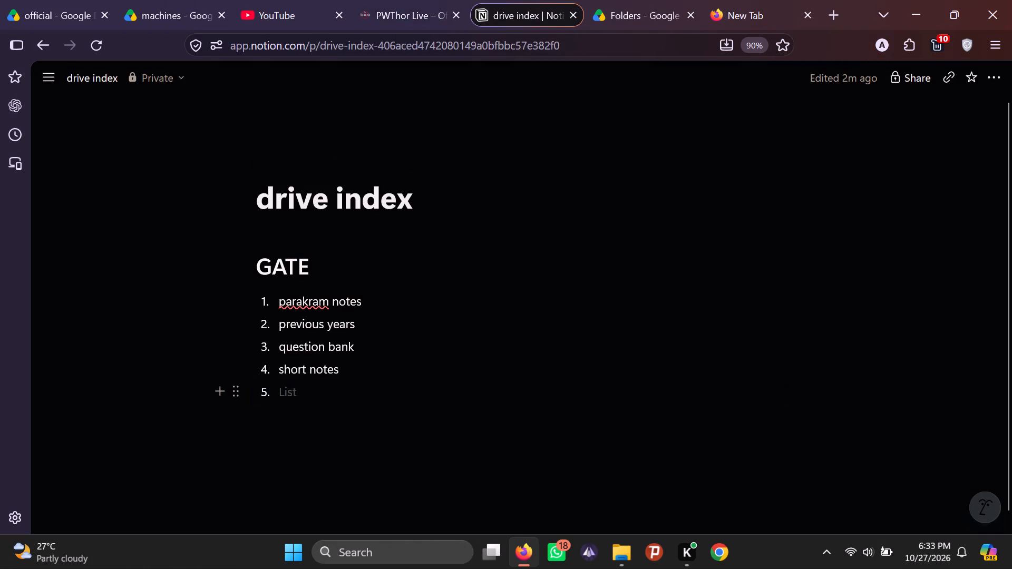
pyautogui.click(286, 401)
pyautogui.write('books')
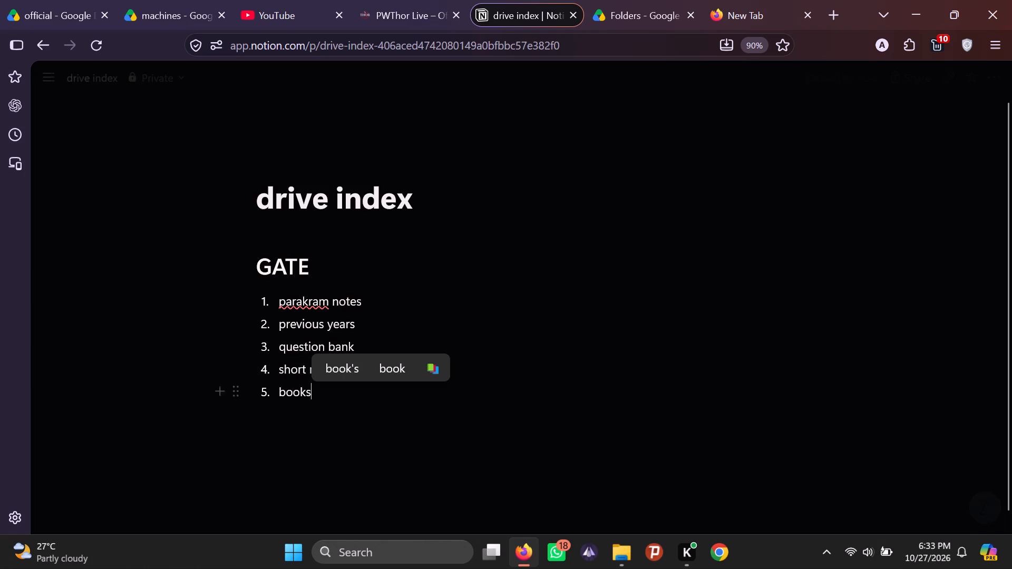
# Examine the notes and nitp bookmark folders and the shared Drive Folders listing for other material to index.
pyautogui.click(743, 0)
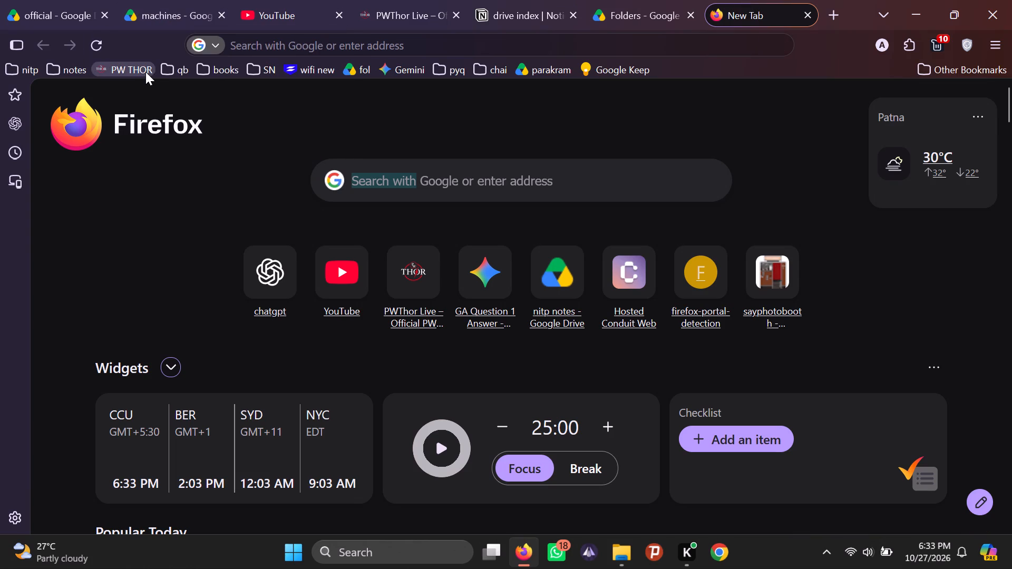
pyautogui.click(59, 73)
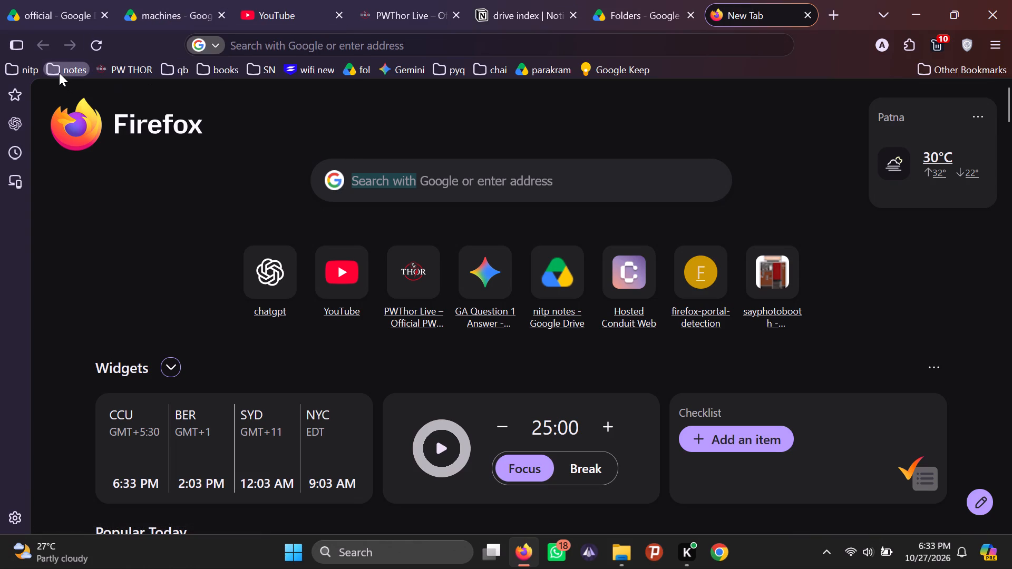
pyautogui.click(626, 0)
pyautogui.click(726, 0)
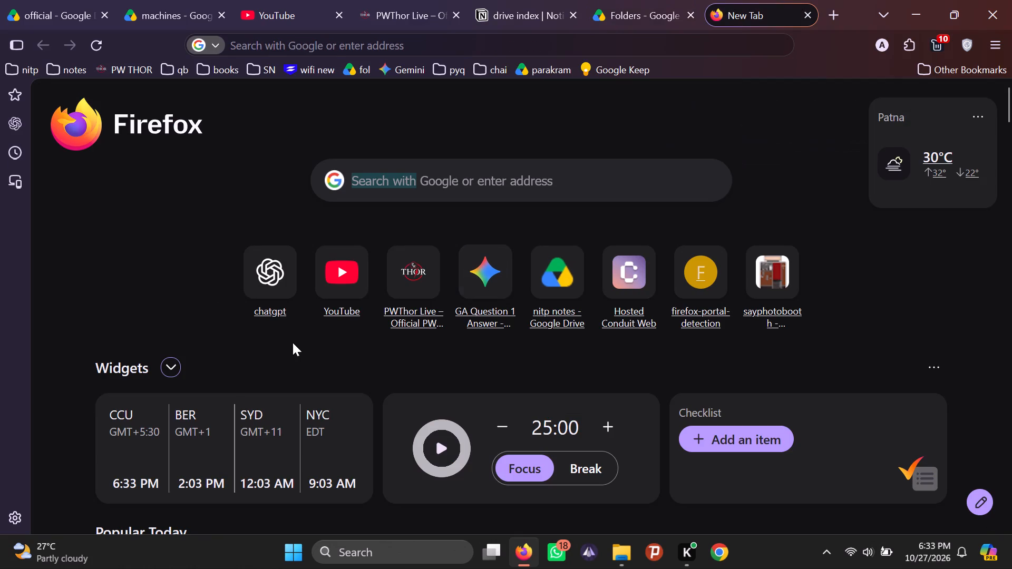
pyautogui.scroll(-2, 701, 281)
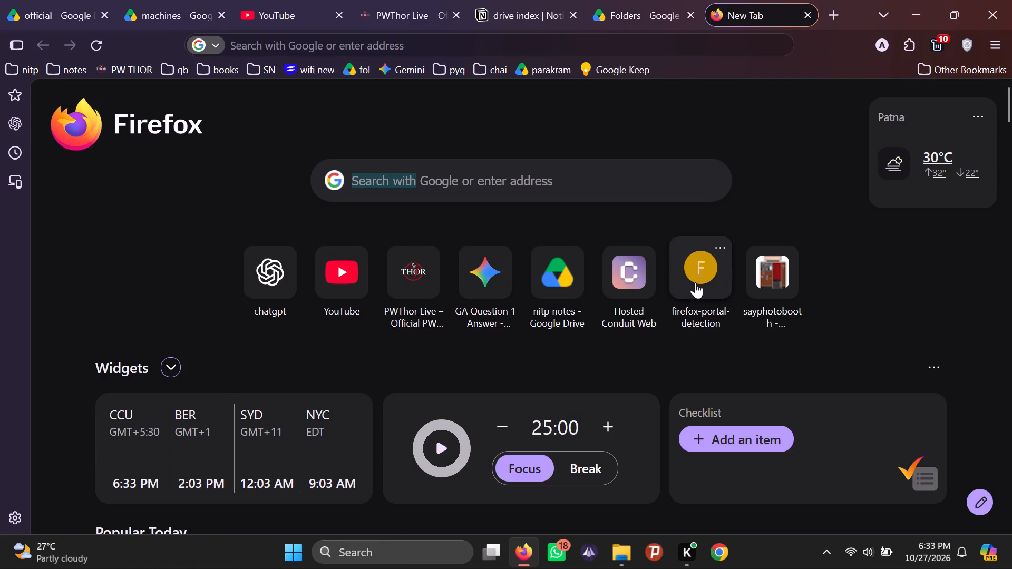
pyautogui.scroll(-3, 695, 282)
pyautogui.scroll(10, 695, 282)
pyautogui.scroll(-4, 686, 285)
pyautogui.scroll(5, 686, 285)
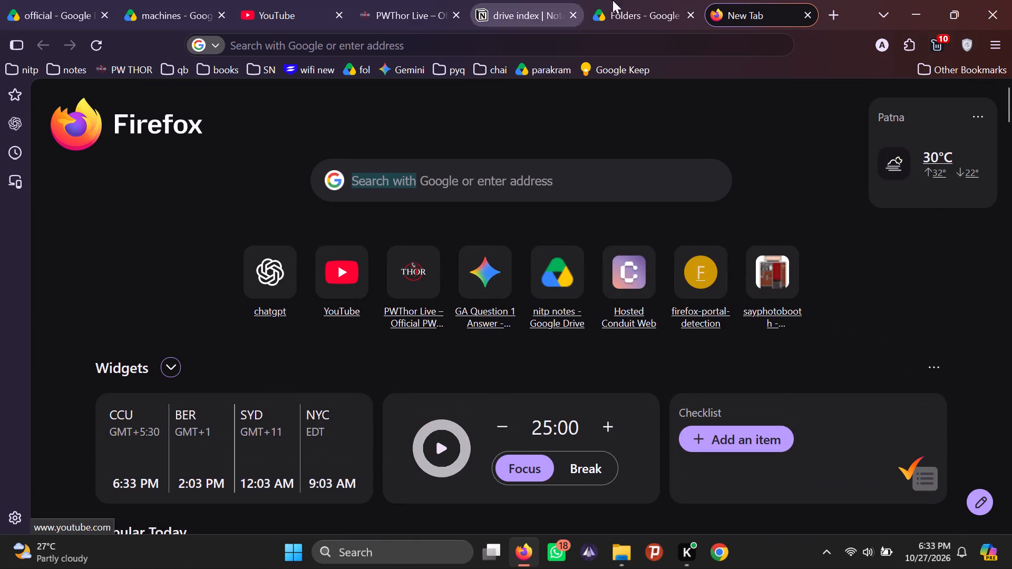
pyautogui.click(653, 0)
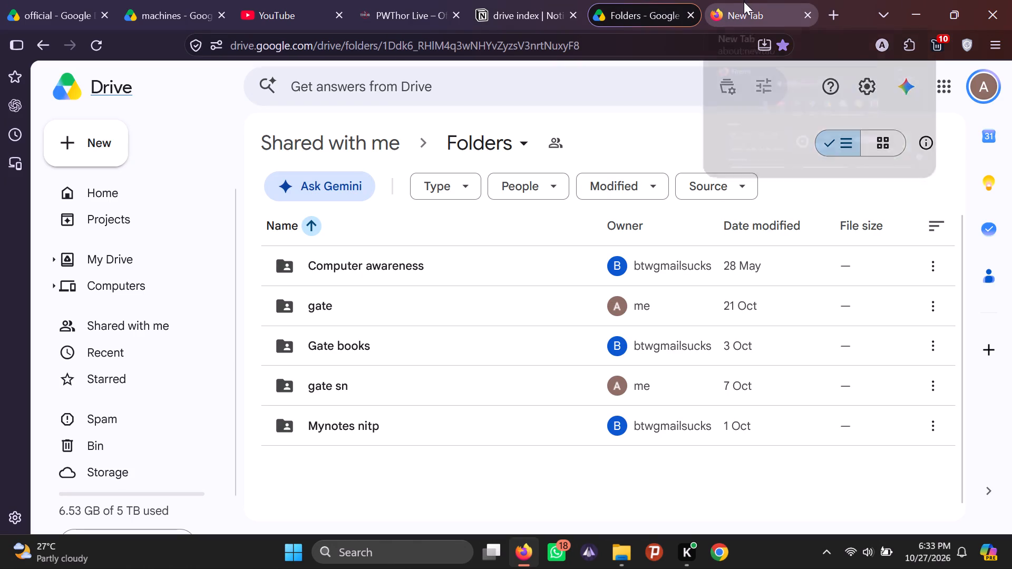
pyautogui.click(756, 10)
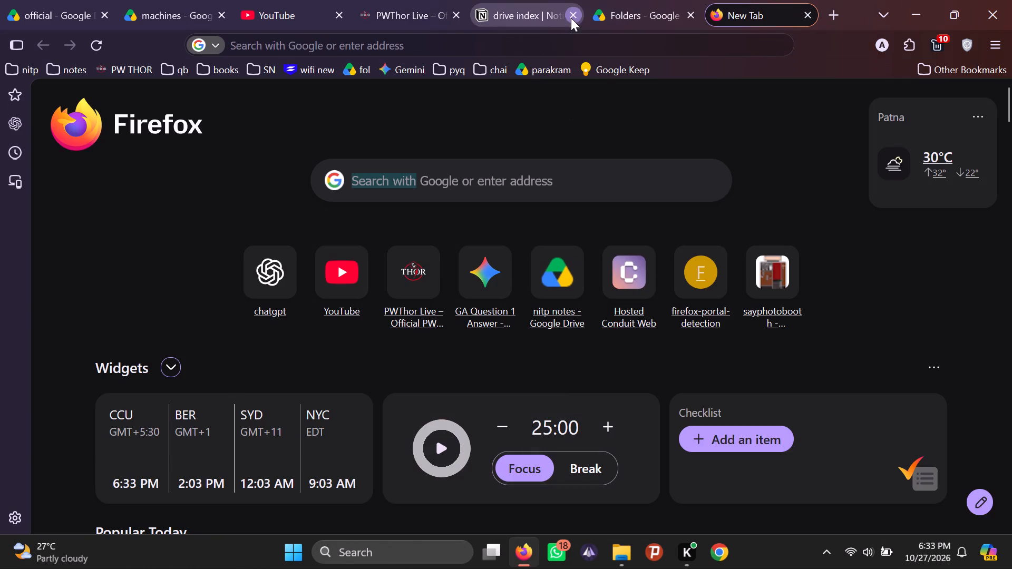
pyautogui.click(493, 0)
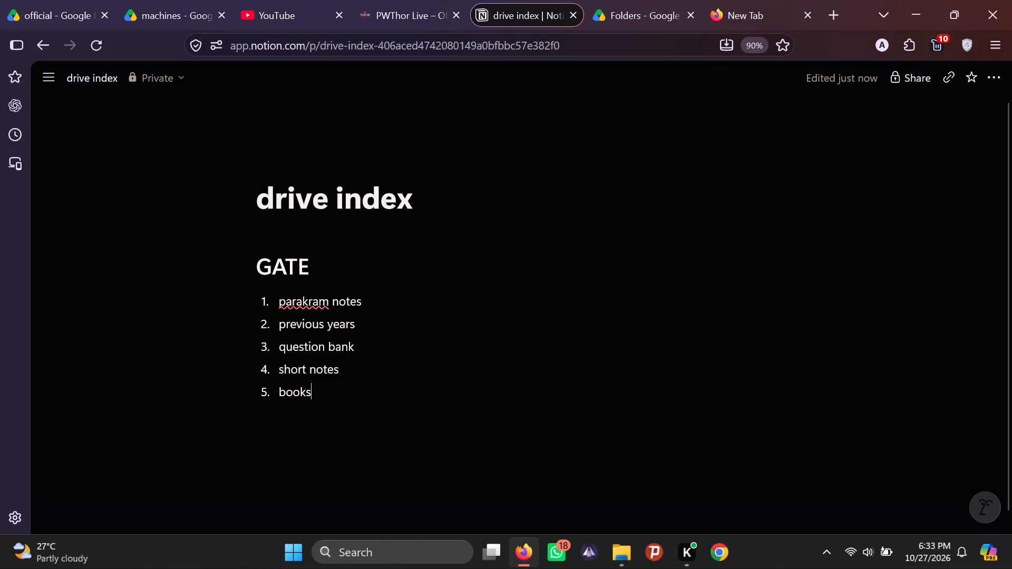
# End the GATE list after "books" and add a Heading 1 "SSC" below it, leaving a blank line between.
pyautogui.scroll(-5, 268, 396)
pyautogui.scroll(5, 291, 386)
pyautogui.scroll(-5, 291, 386)
pyautogui.scroll(3, 431, 246)
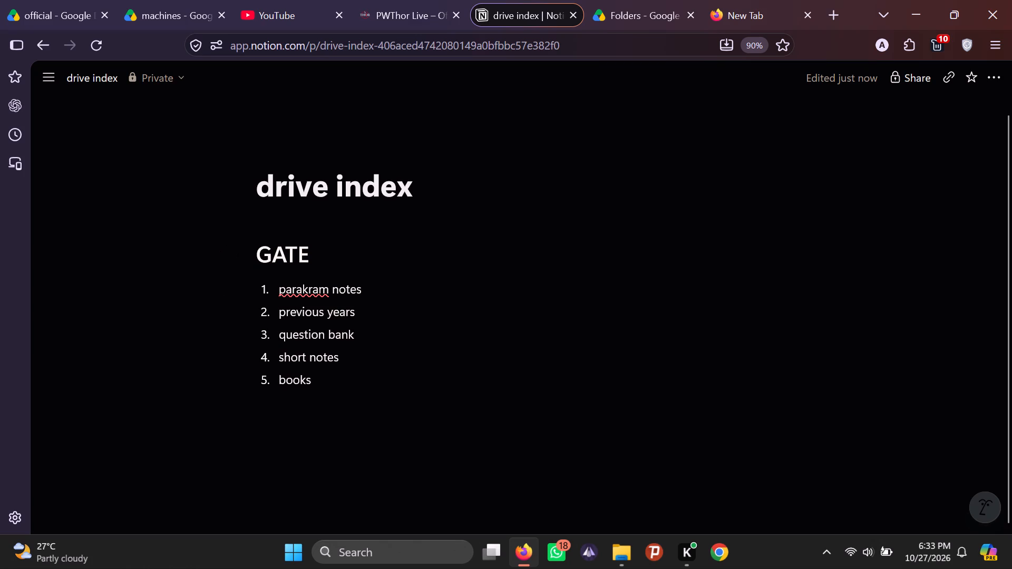
pyautogui.scroll(-4, 431, 246)
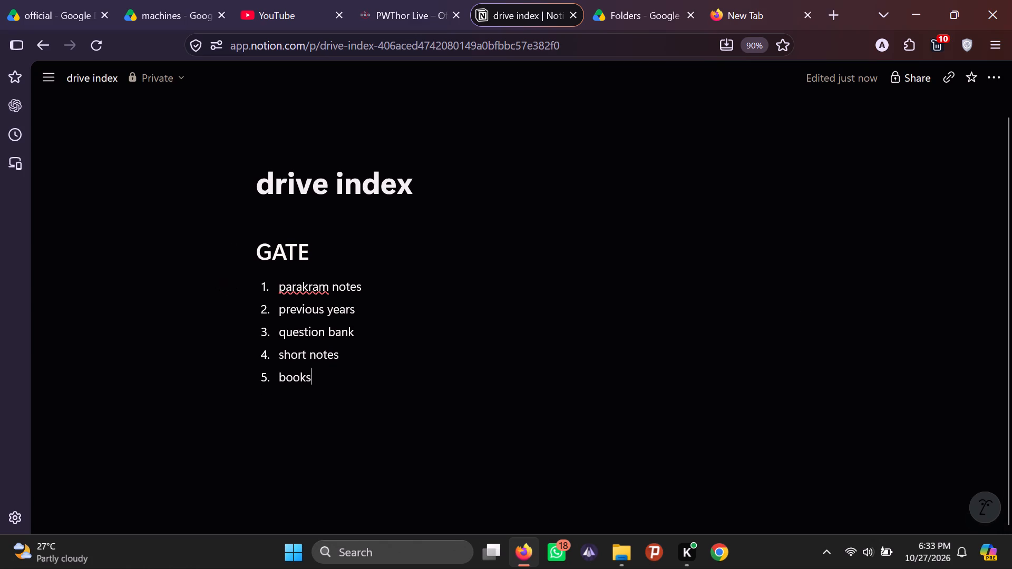
pyautogui.press('Return')
pyautogui.press('Return')
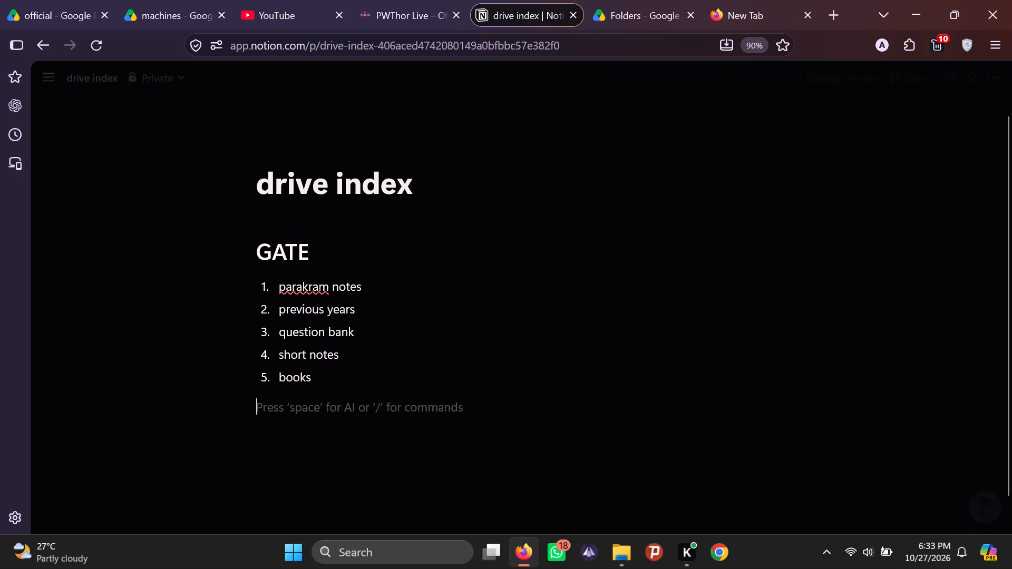
pyautogui.press('Return')
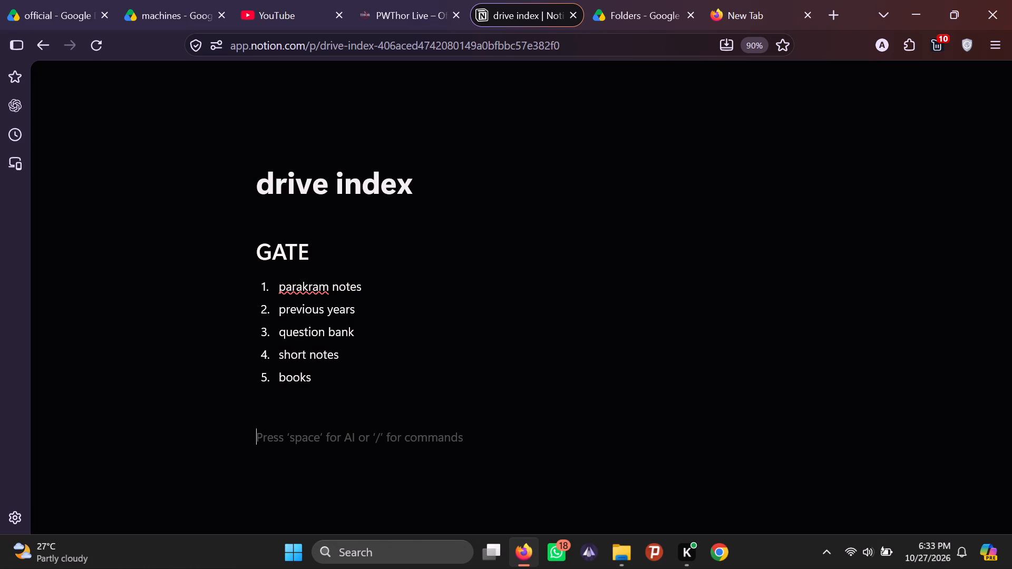
pyautogui.press('/')
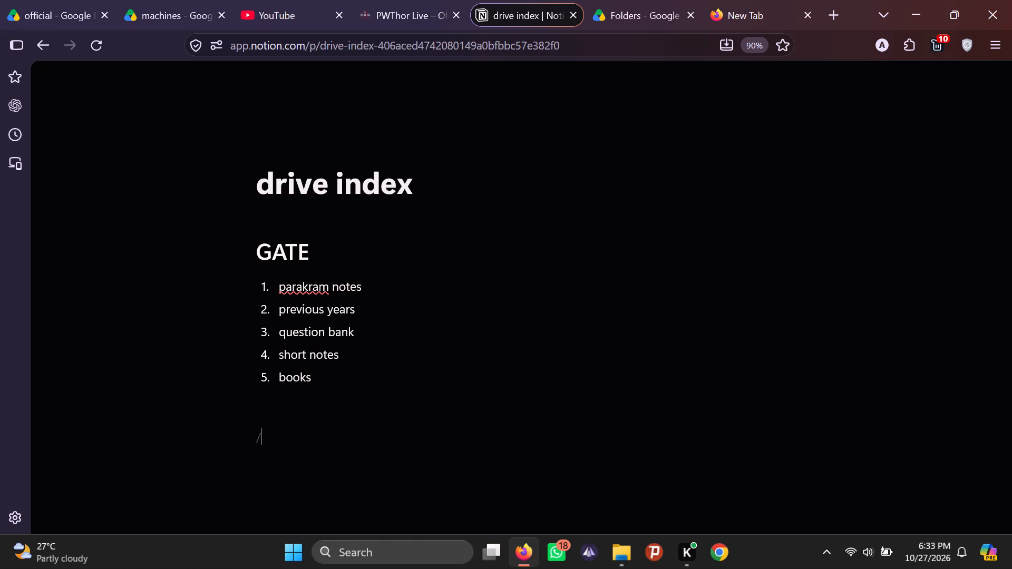
pyautogui.write('he')
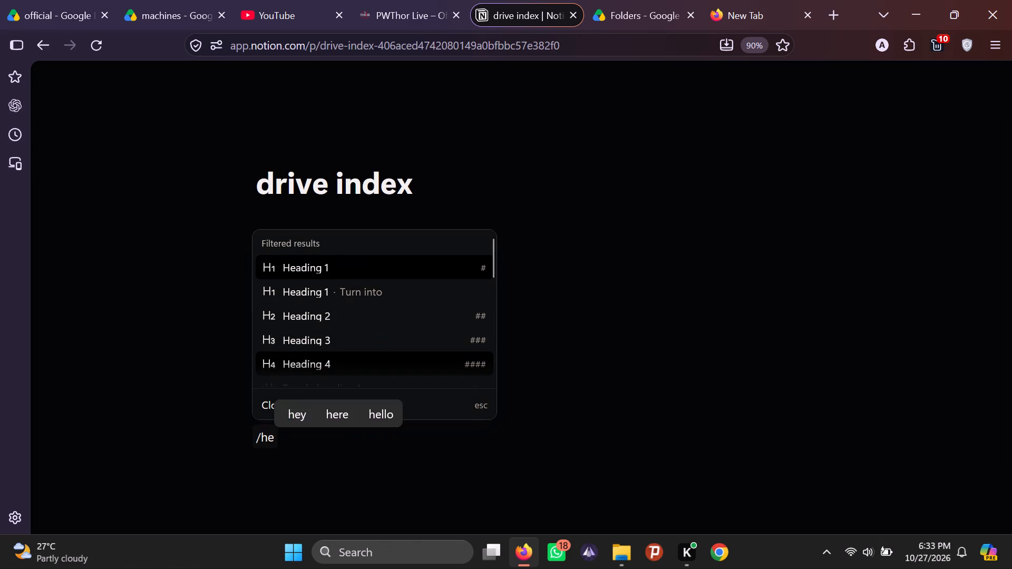
pyautogui.press('Return')
pyautogui.write('SSC')
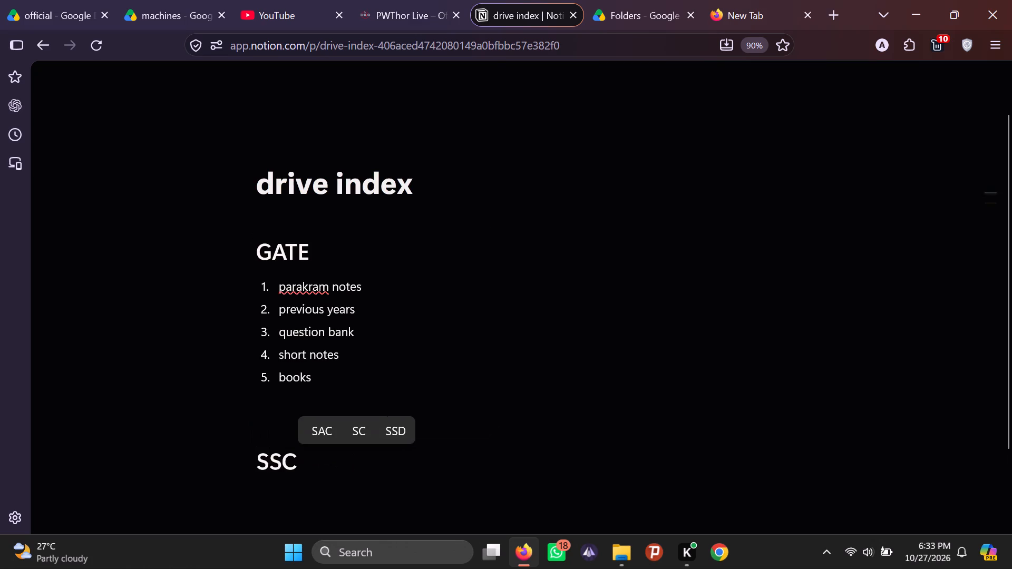
pyautogui.press('Return')
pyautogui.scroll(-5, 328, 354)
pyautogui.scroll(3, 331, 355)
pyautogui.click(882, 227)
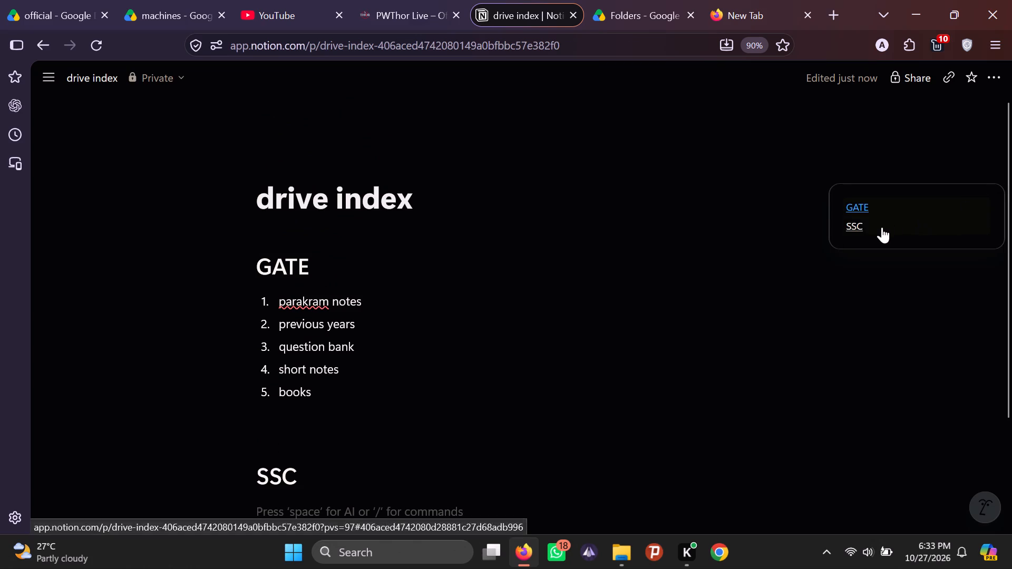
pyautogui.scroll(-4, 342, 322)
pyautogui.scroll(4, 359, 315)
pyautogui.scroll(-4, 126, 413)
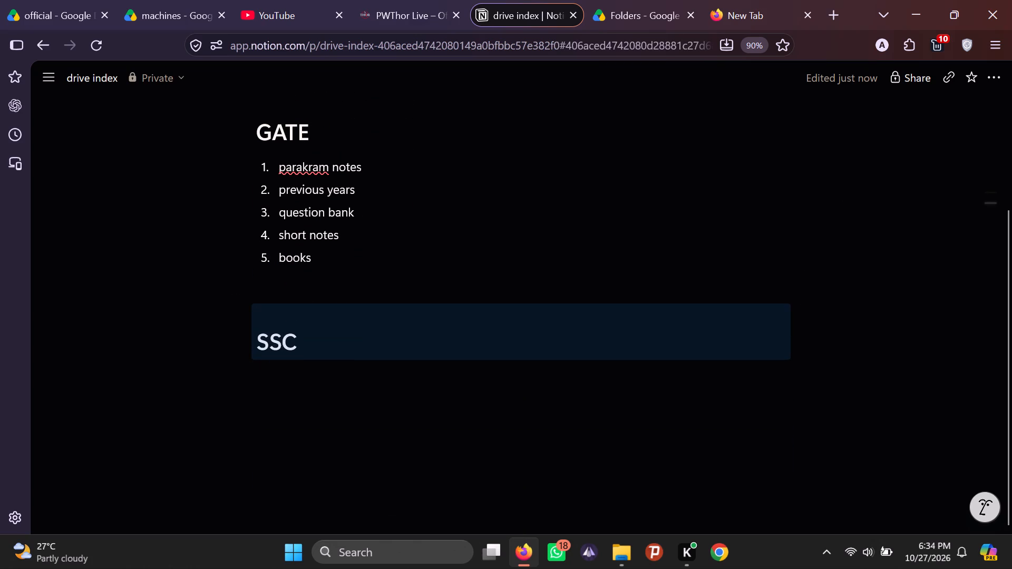
# Link the "parakram notes" item in the GATE list to the address of the bookmarked parakram Drive folder.
pyautogui.click(757, 0)
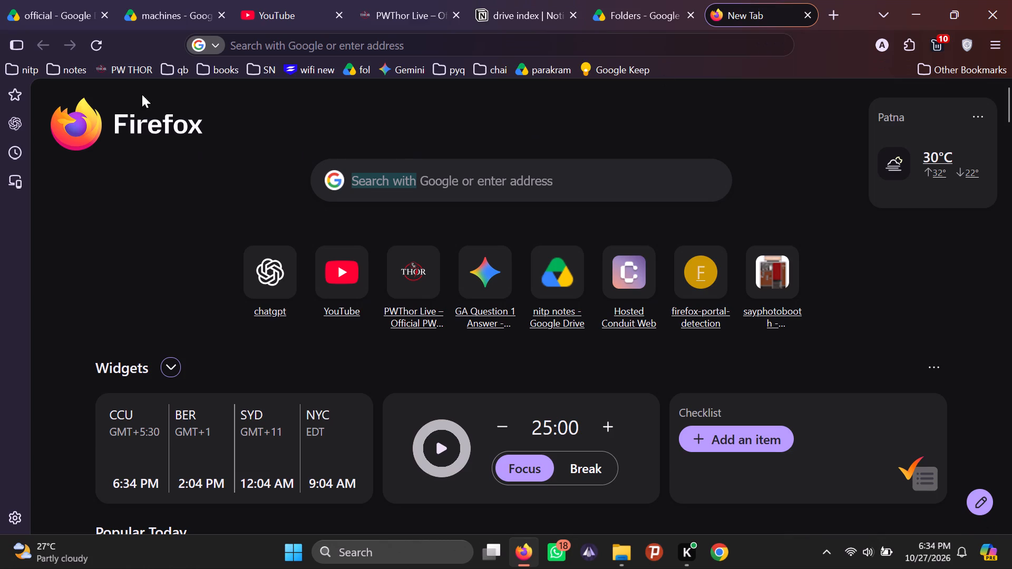
pyautogui.click(540, 73)
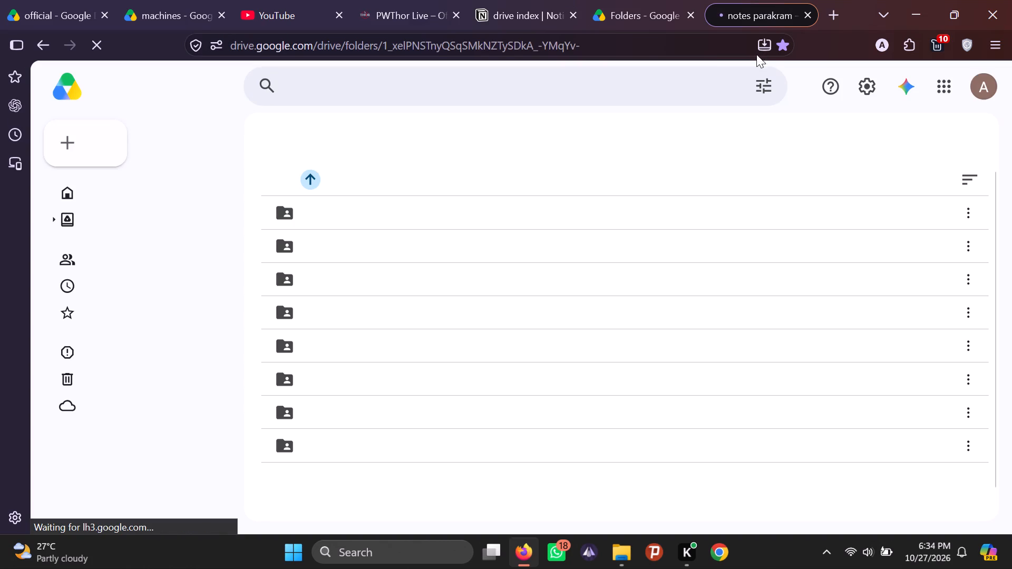
pyautogui.rightClick(672, 50)
pyautogui.click(700, 136)
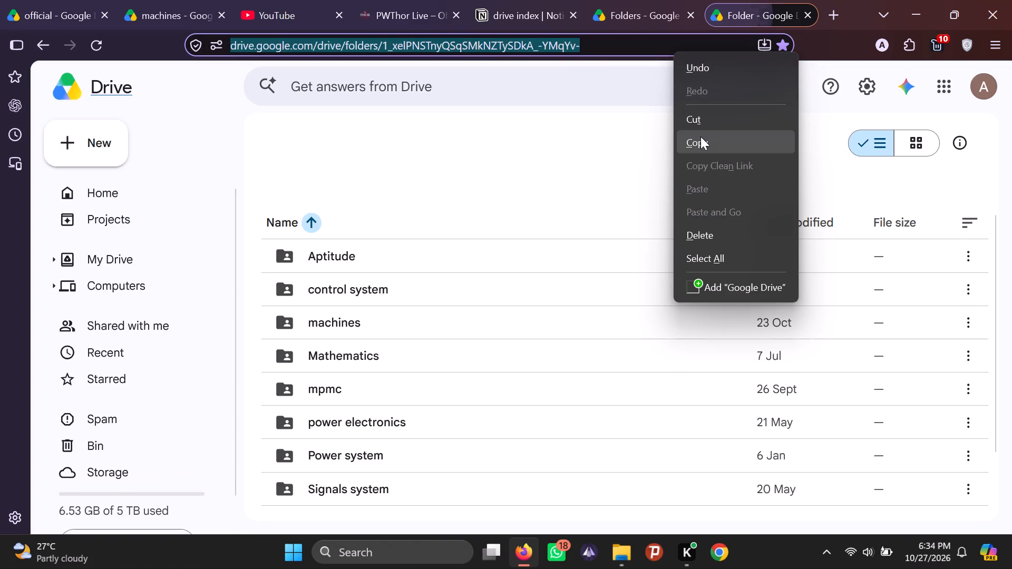
pyautogui.click(499, 0)
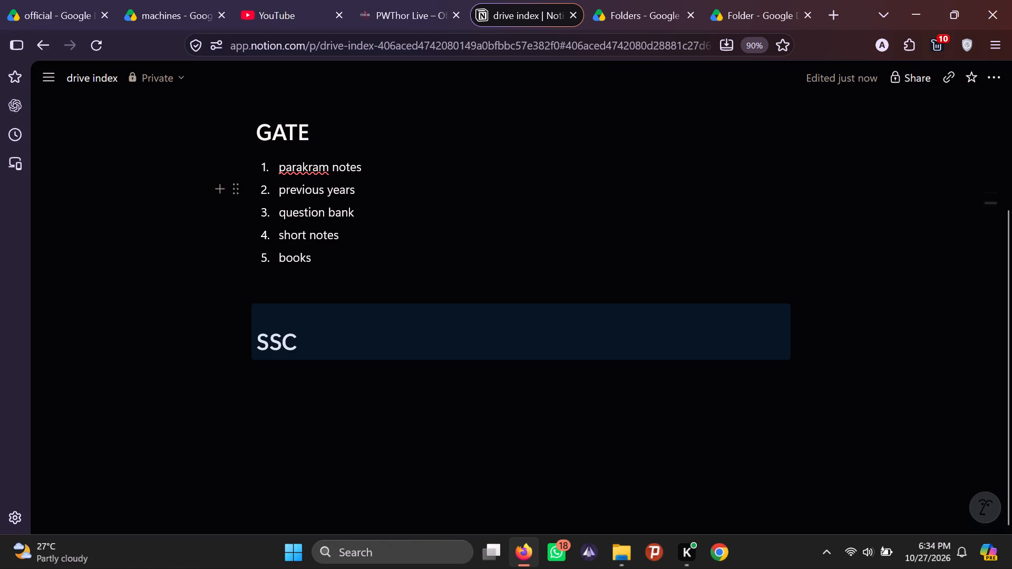
pyautogui.tripleClick(303, 163)
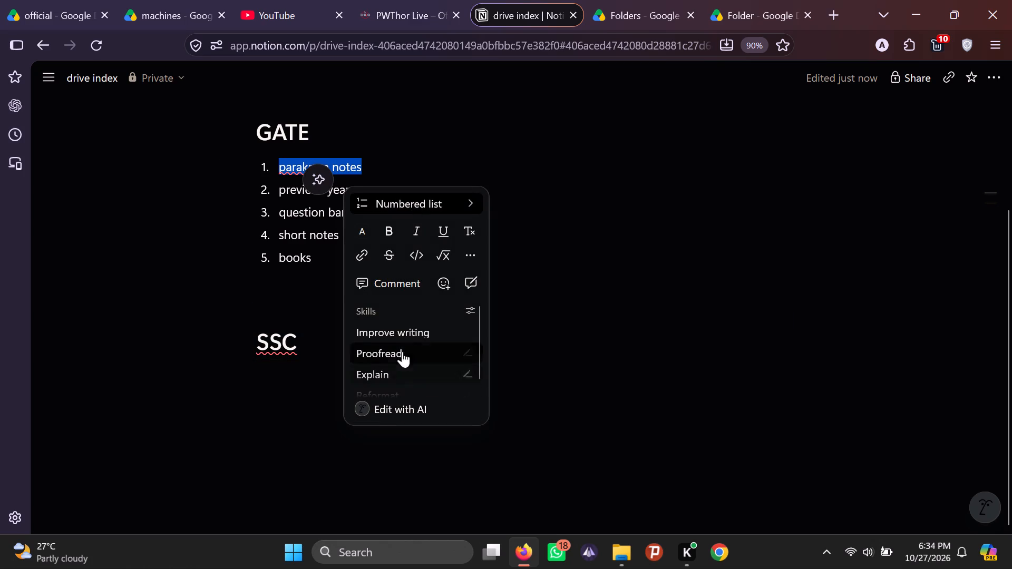
pyautogui.click(358, 254)
pyautogui.hotkey('ctrl', 'v')
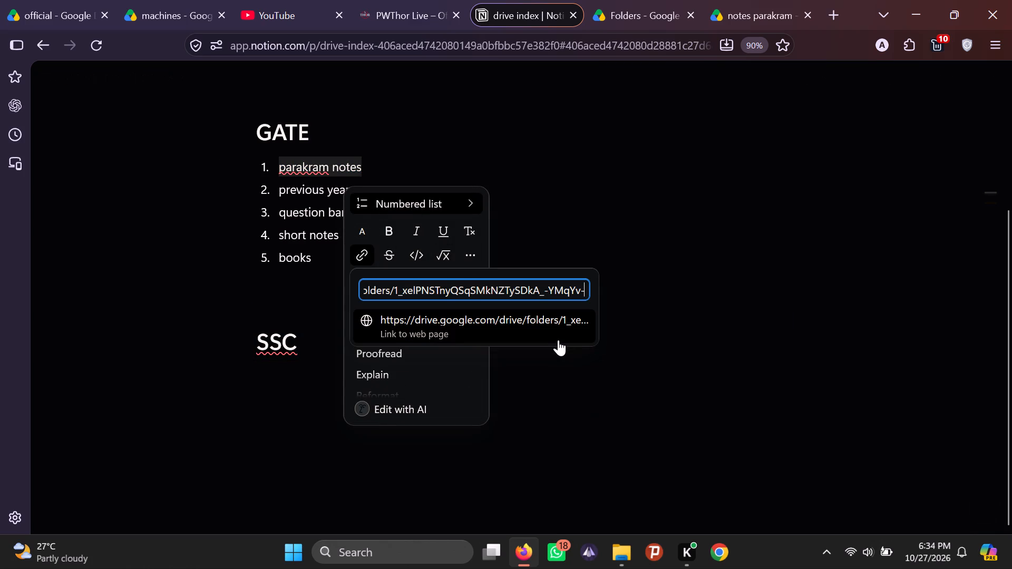
pyautogui.press('Return')
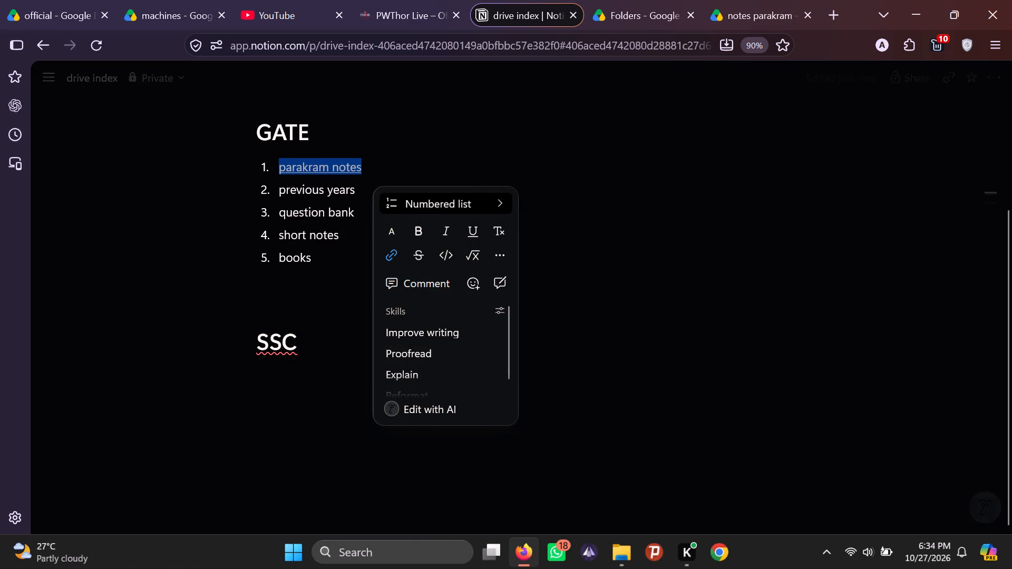
pyautogui.click(329, 215)
# Close the notes parakram folder and open the short-notes Drive folder "gate sn" from the SN bookmarks in a new tab.
pyautogui.click(637, 0)
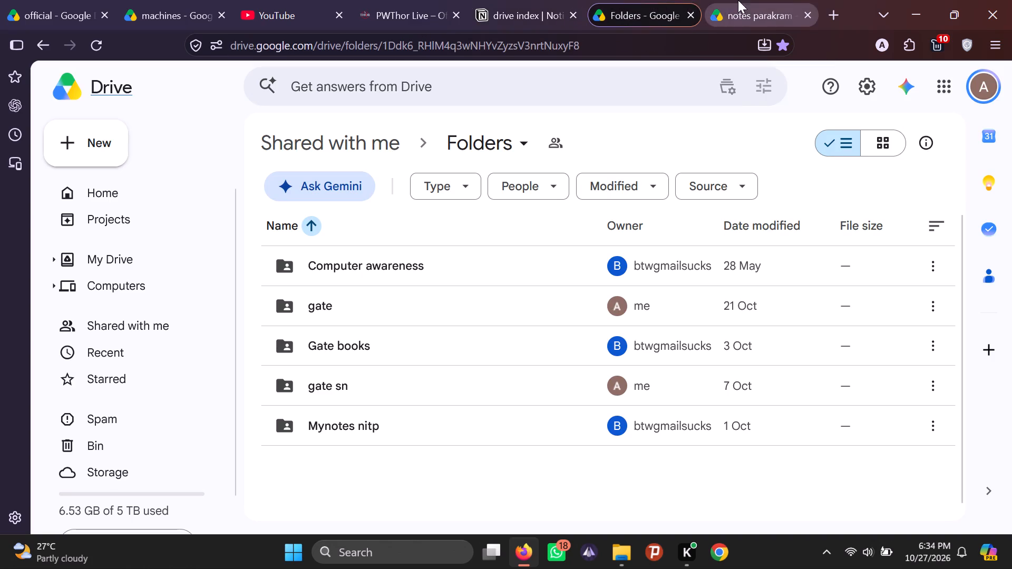
pyautogui.click(738, 0)
pyautogui.click(804, 81)
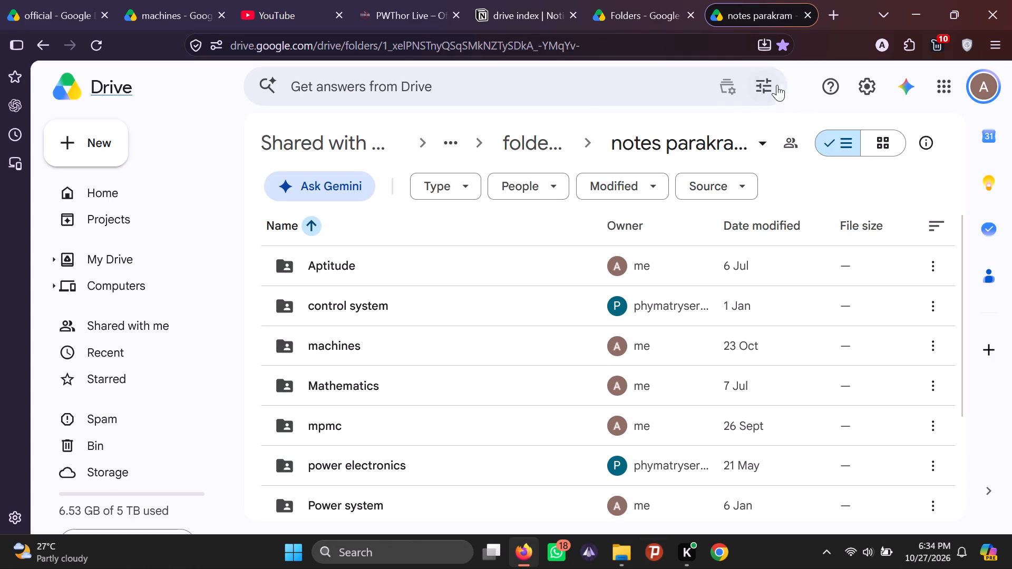
pyautogui.click(812, 14)
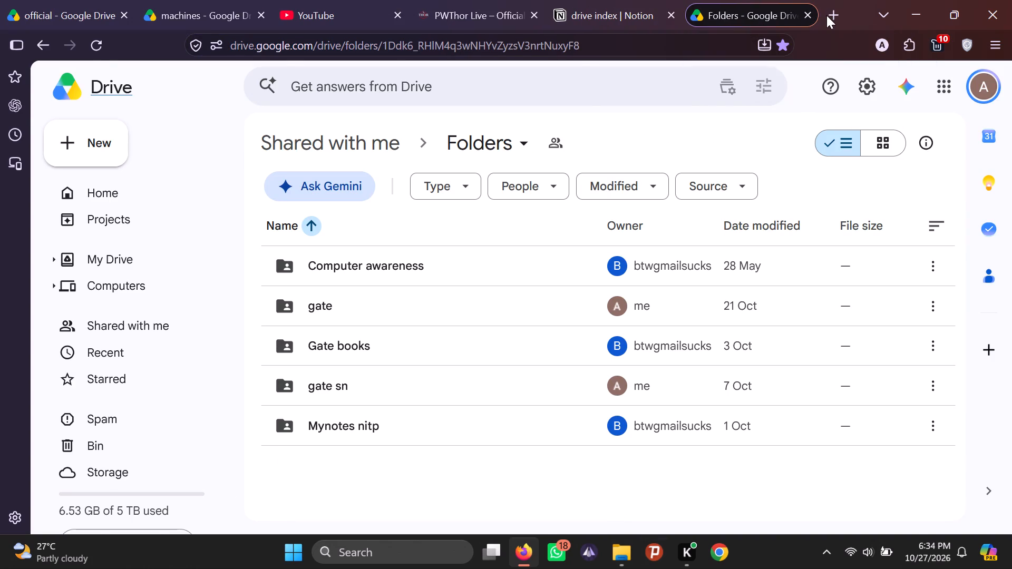
pyautogui.click(826, 15)
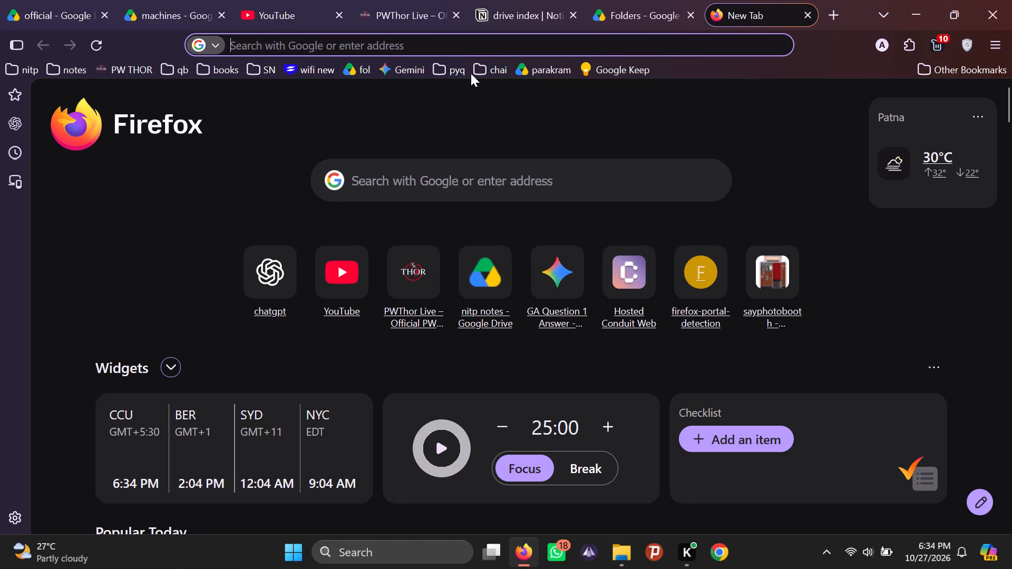
pyautogui.click(258, 76)
pyautogui.click(287, 89)
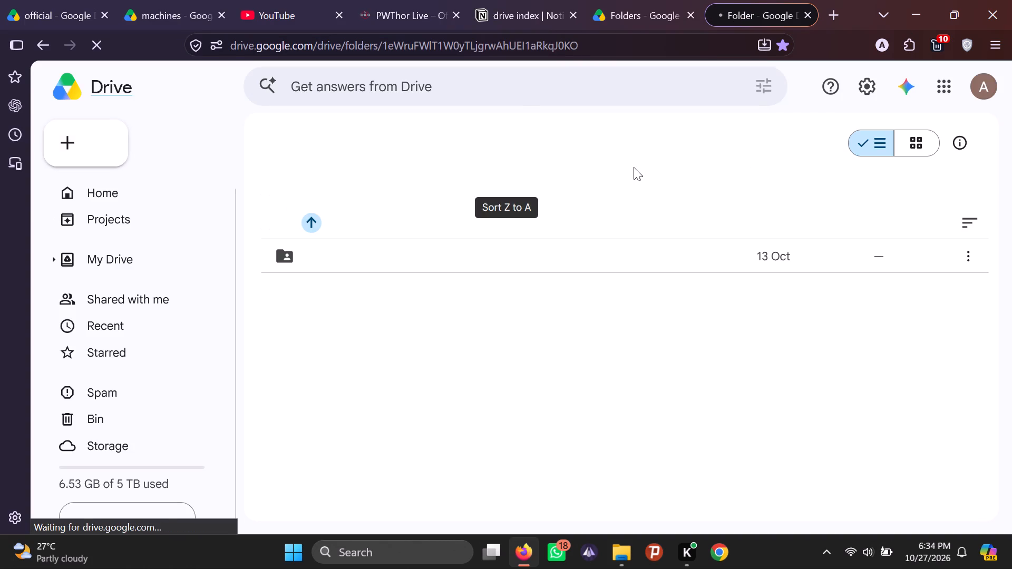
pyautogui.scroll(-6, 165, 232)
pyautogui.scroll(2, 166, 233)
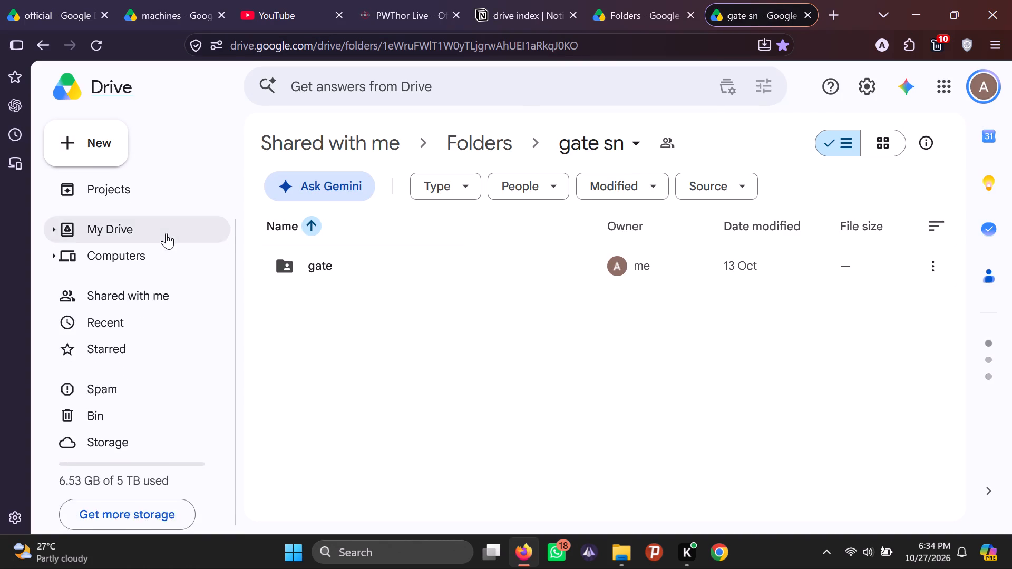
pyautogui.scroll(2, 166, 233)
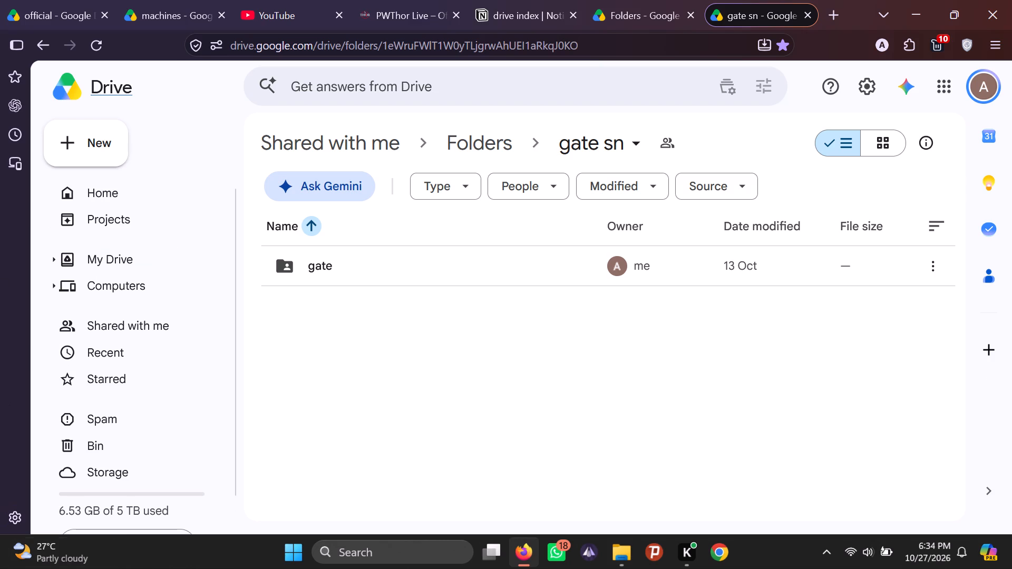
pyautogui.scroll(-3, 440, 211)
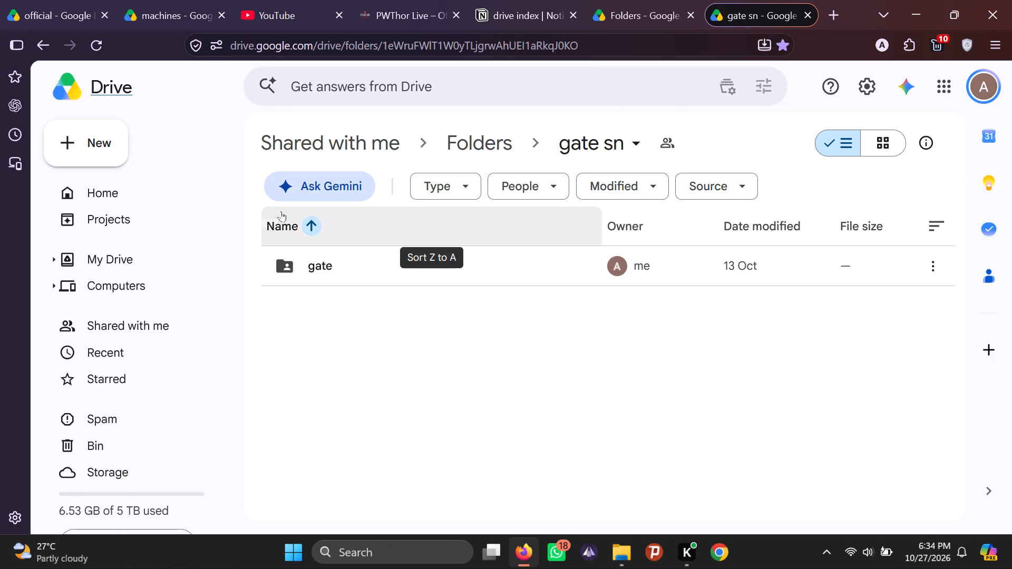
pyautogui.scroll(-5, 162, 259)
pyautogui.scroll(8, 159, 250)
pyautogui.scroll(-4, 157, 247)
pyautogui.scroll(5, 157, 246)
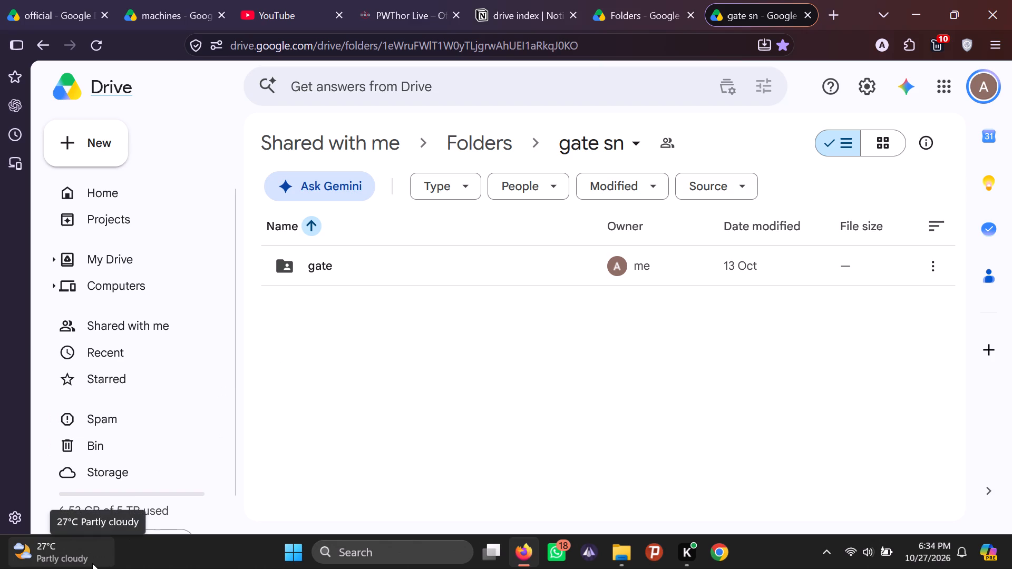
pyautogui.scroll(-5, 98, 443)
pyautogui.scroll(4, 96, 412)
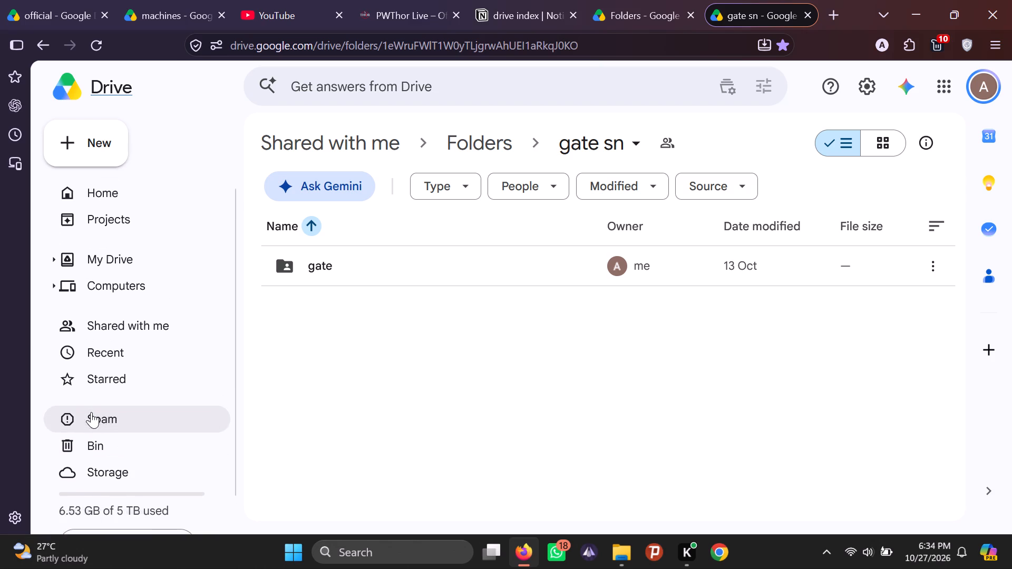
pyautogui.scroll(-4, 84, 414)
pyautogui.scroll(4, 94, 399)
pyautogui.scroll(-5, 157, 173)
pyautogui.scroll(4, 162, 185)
# Copy the "gate sn" folder's address and link the "short notes" item in the GATE list to it.
pyautogui.rightClick(716, 48)
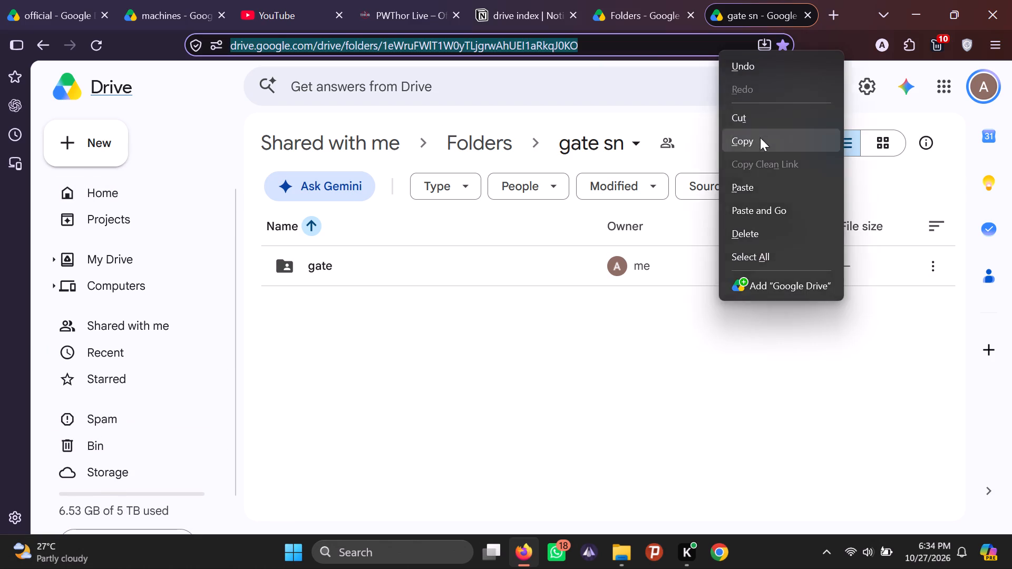
pyautogui.click(760, 138)
pyautogui.click(643, 264)
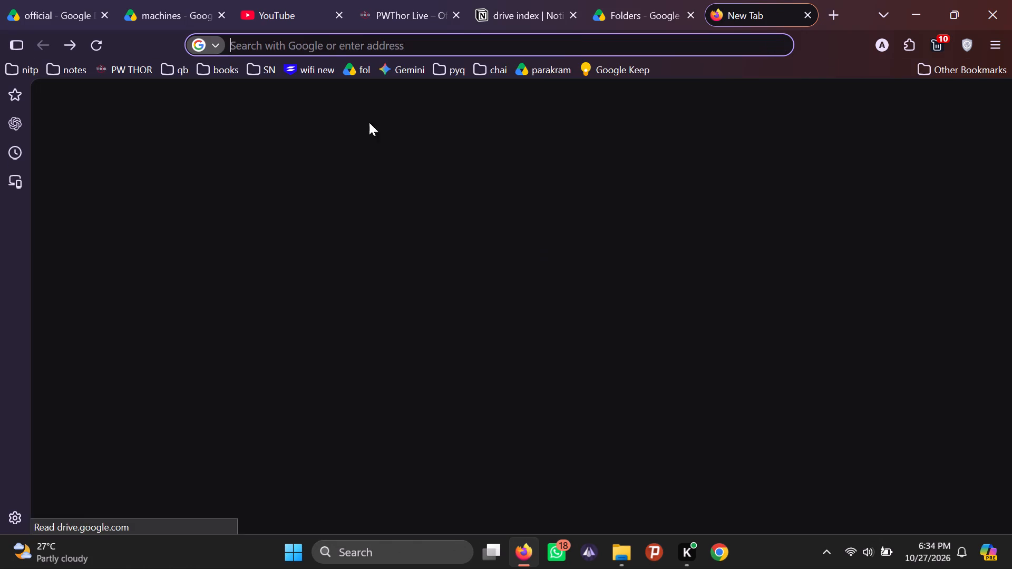
pyautogui.click(494, 0)
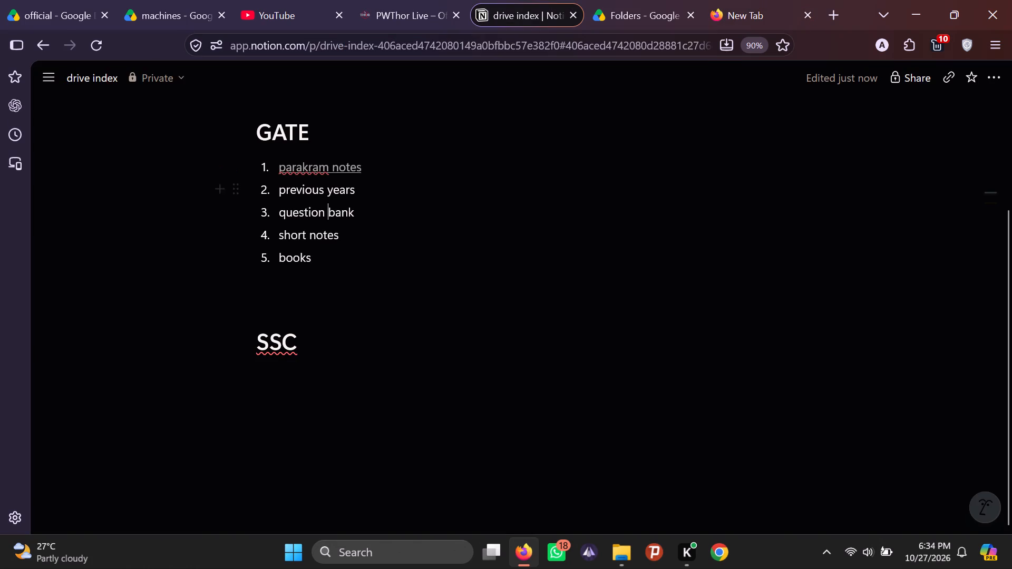
pyautogui.tripleClick(297, 237)
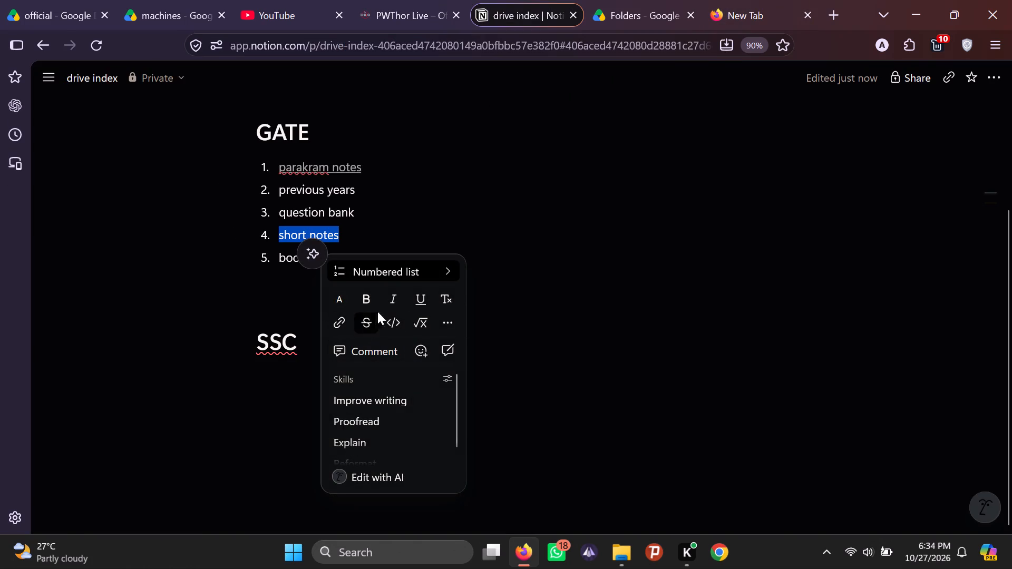
pyautogui.click(348, 326)
pyautogui.hotkey('ctrl', 'v')
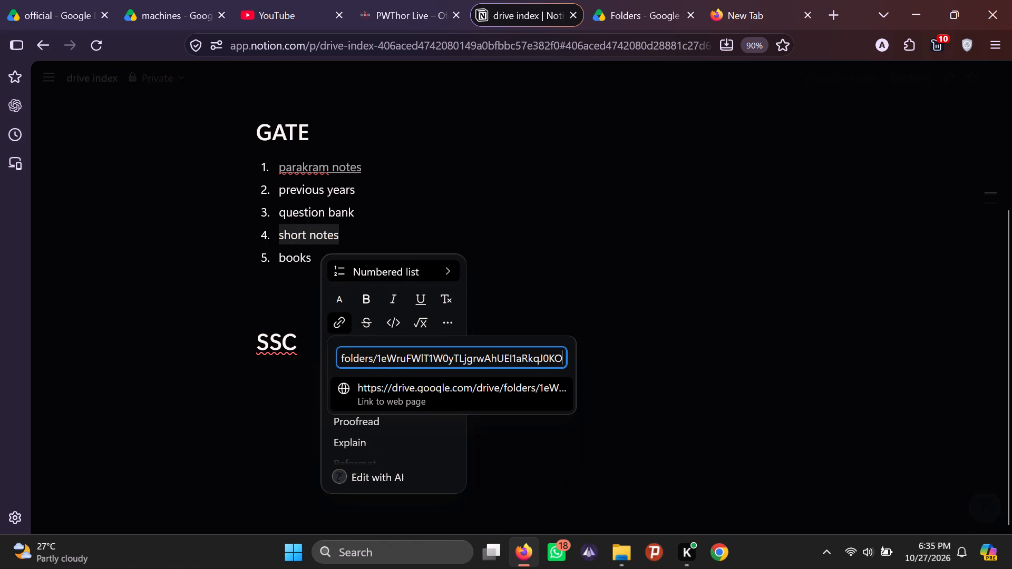
pyautogui.press('Return')
pyautogui.click(376, 211)
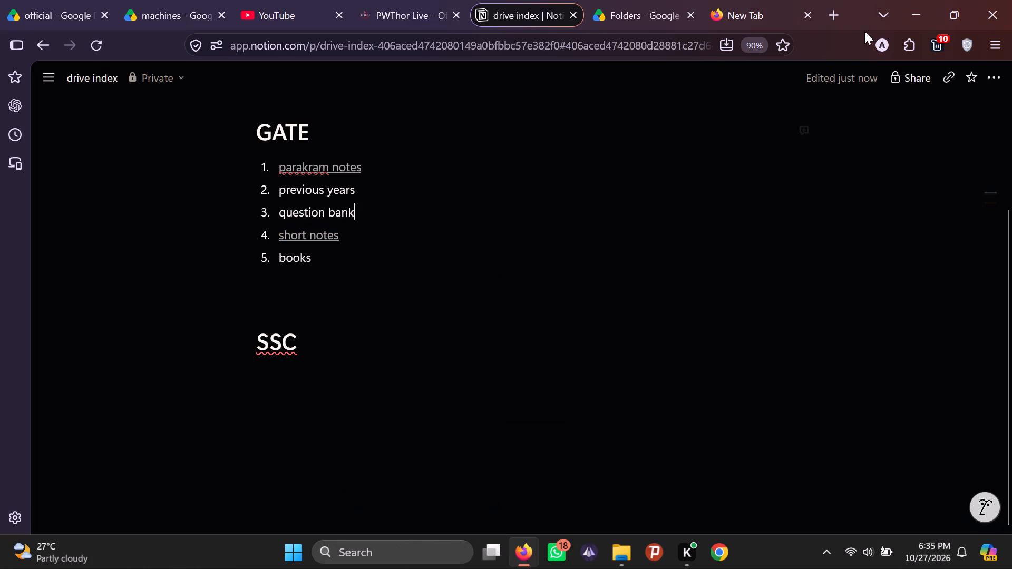
# Link the "books" item in the GATE list to the address of the bookmarked Gate books Drive folder.
pyautogui.click(759, 0)
pyautogui.click(219, 63)
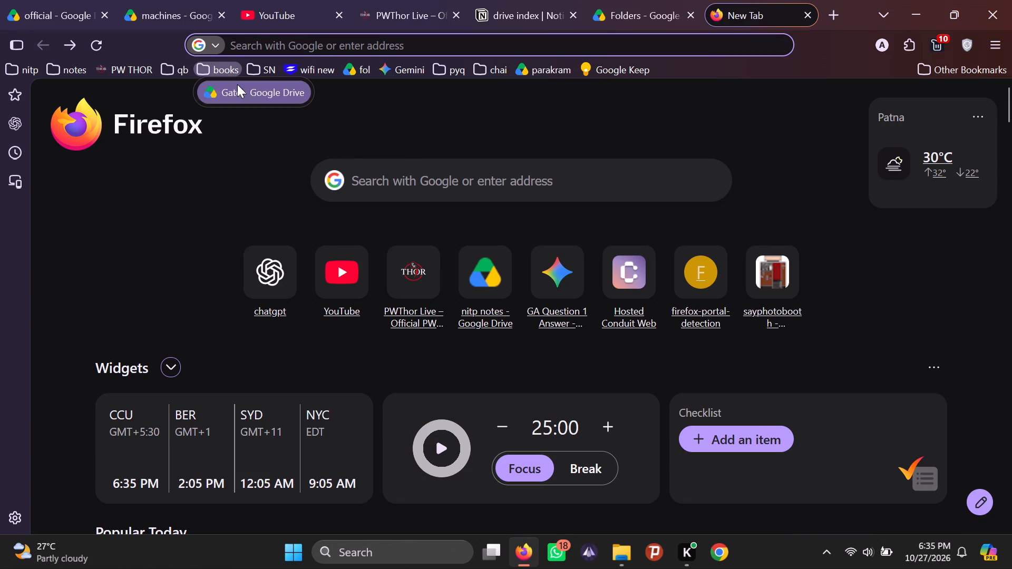
pyautogui.click(237, 84)
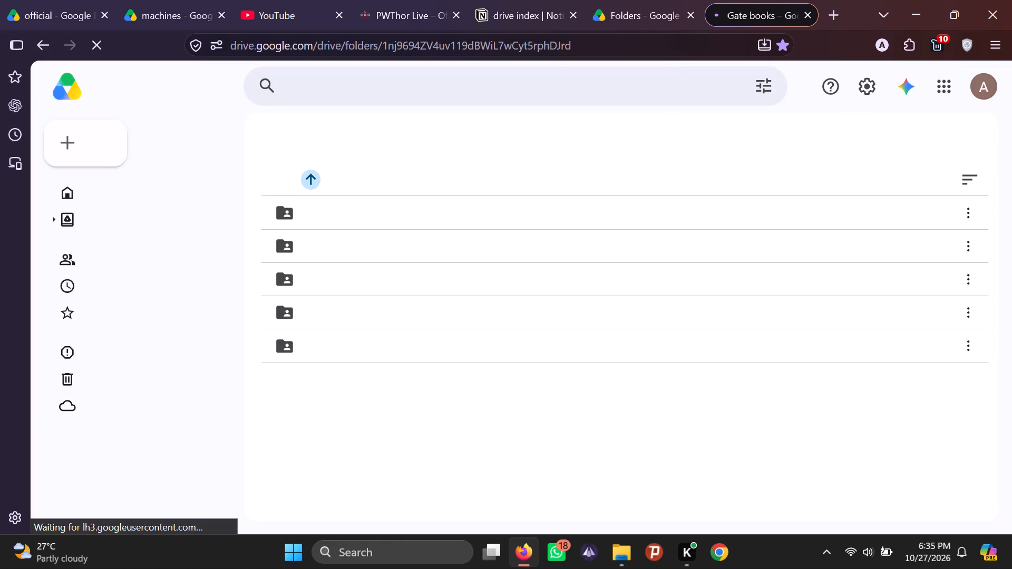
pyautogui.rightClick(697, 47)
pyautogui.click(722, 138)
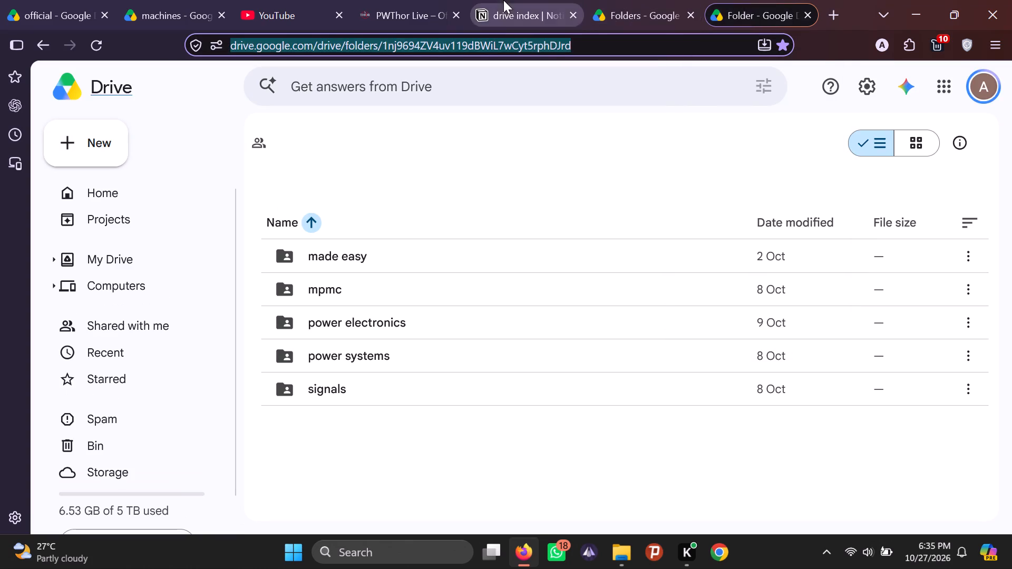
pyautogui.click(503, 0)
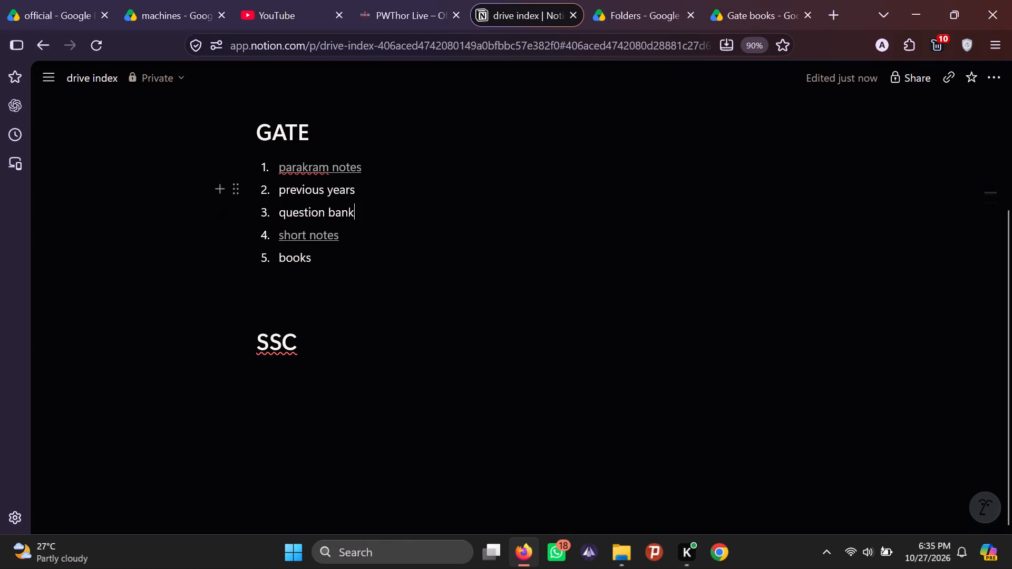
pyautogui.doubleClick(298, 259)
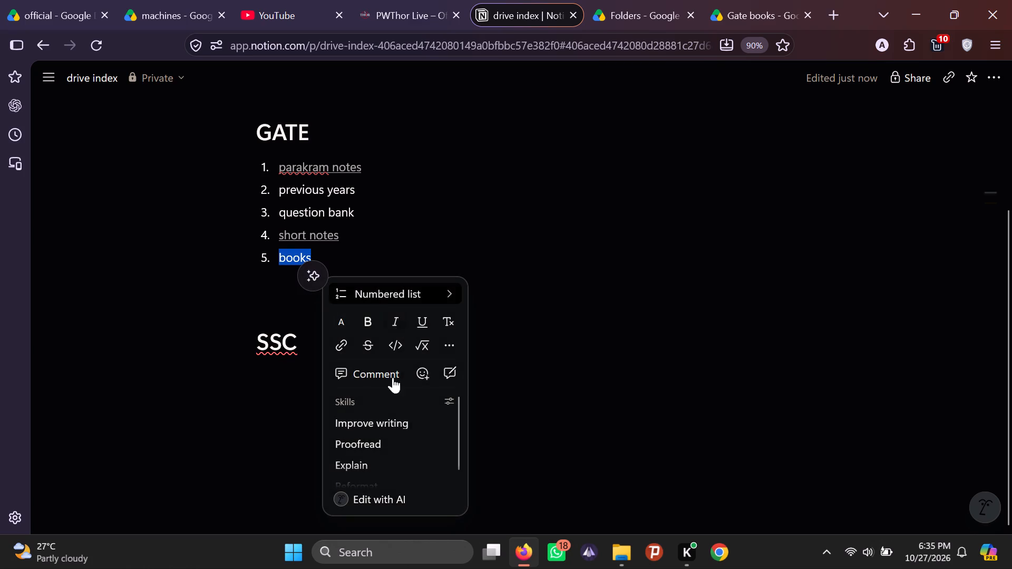
pyautogui.click(344, 343)
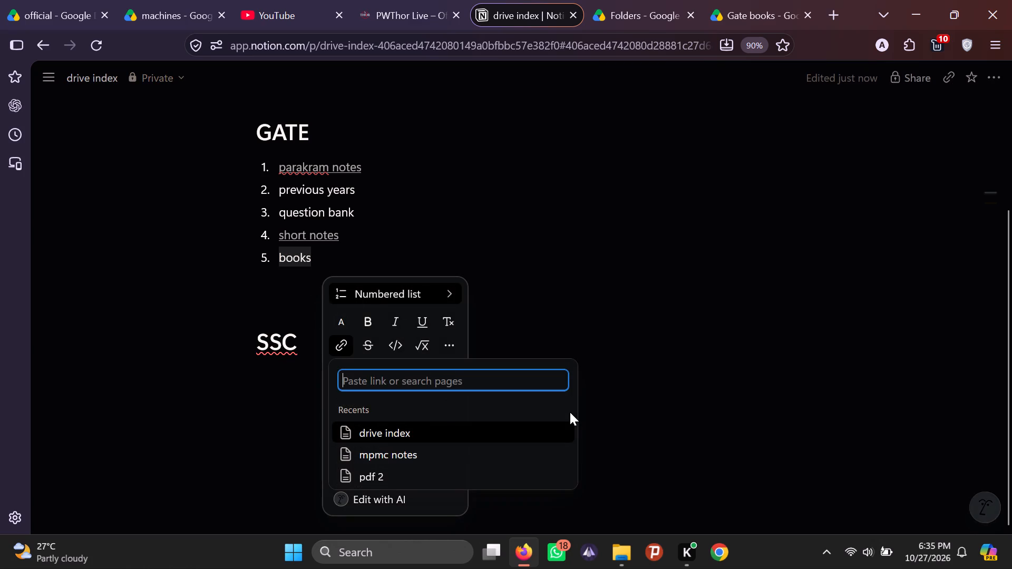
pyautogui.hotkey('ctrl', 'v')
pyautogui.press('Return')
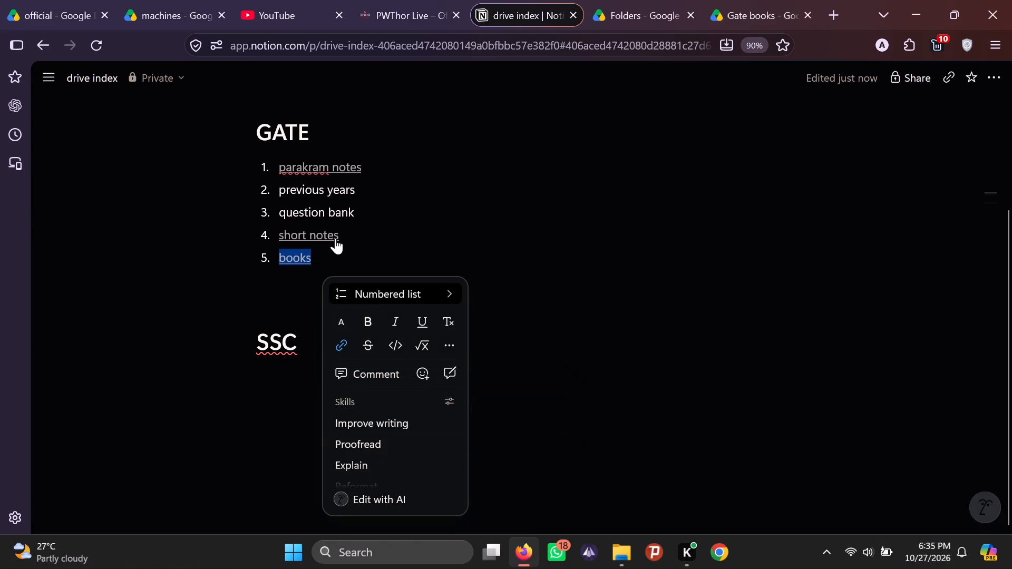
# Test the "short notes" link by browsing through its gate folder into signals system, and close that tab when finished.
pyautogui.click(335, 238)
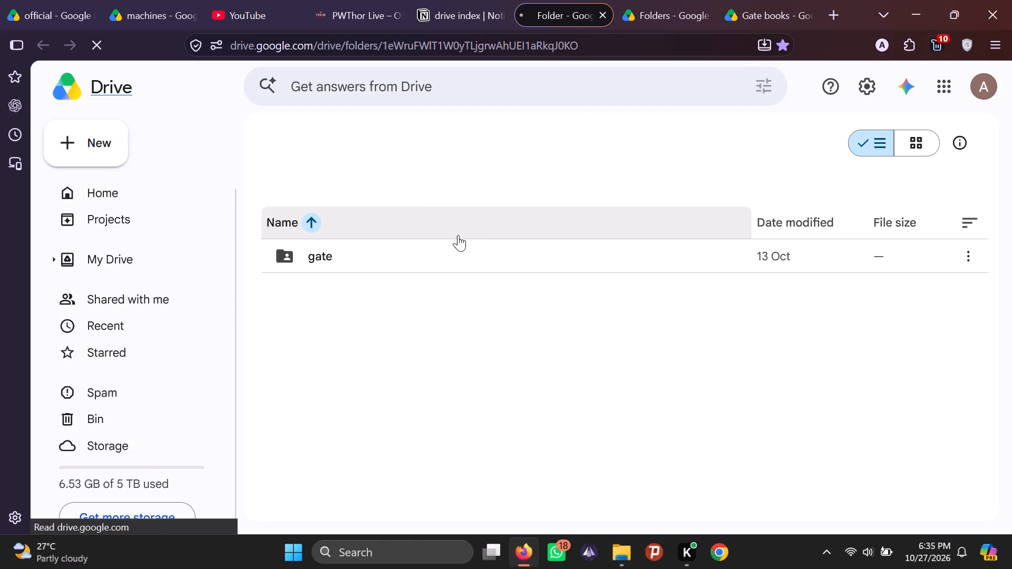
pyautogui.doubleClick(472, 260)
pyautogui.doubleClick(545, 266)
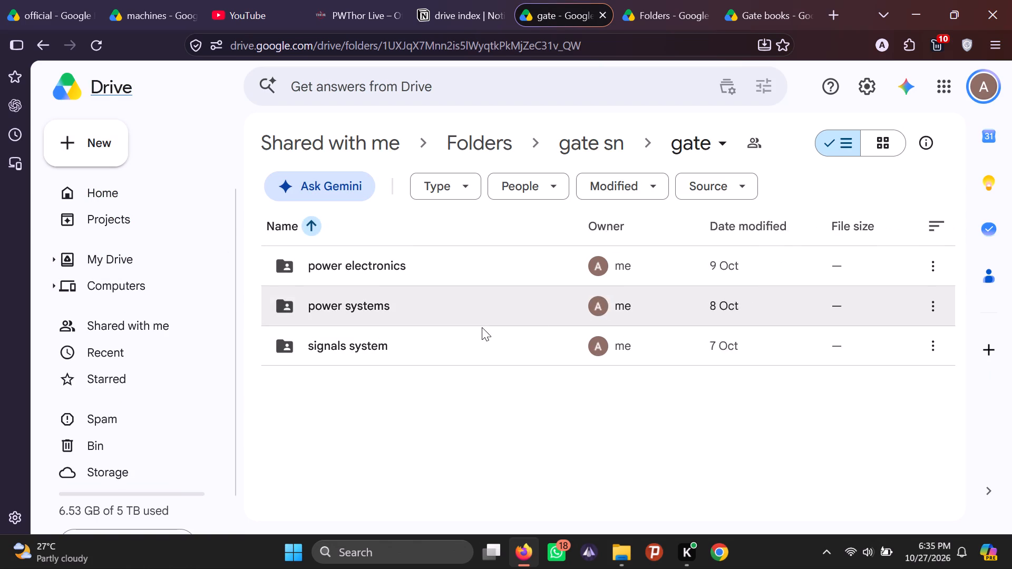
pyautogui.scroll(-4, 539, 317)
pyautogui.scroll(2, 539, 317)
pyautogui.doubleClick(442, 345)
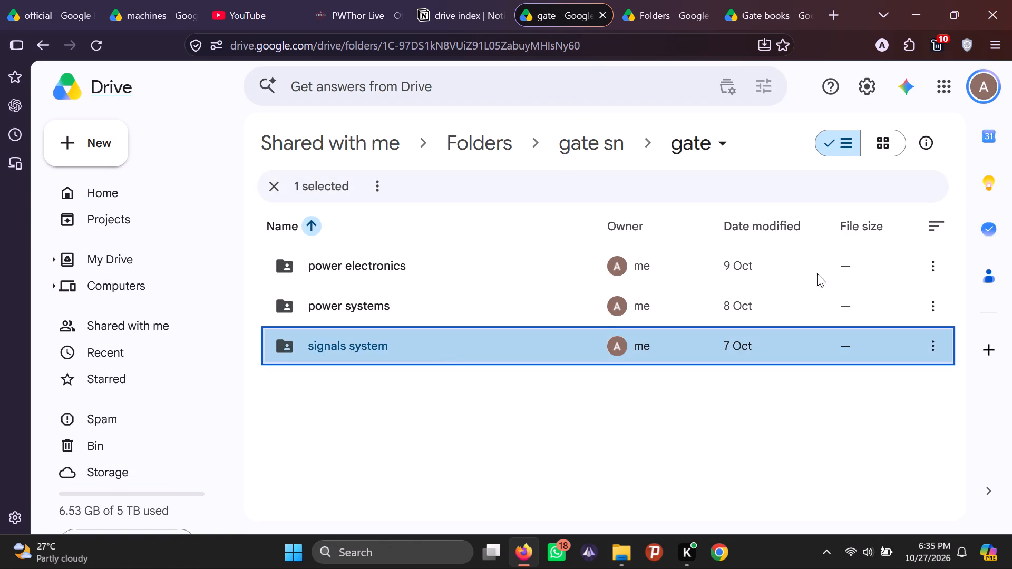
pyautogui.click(602, 14)
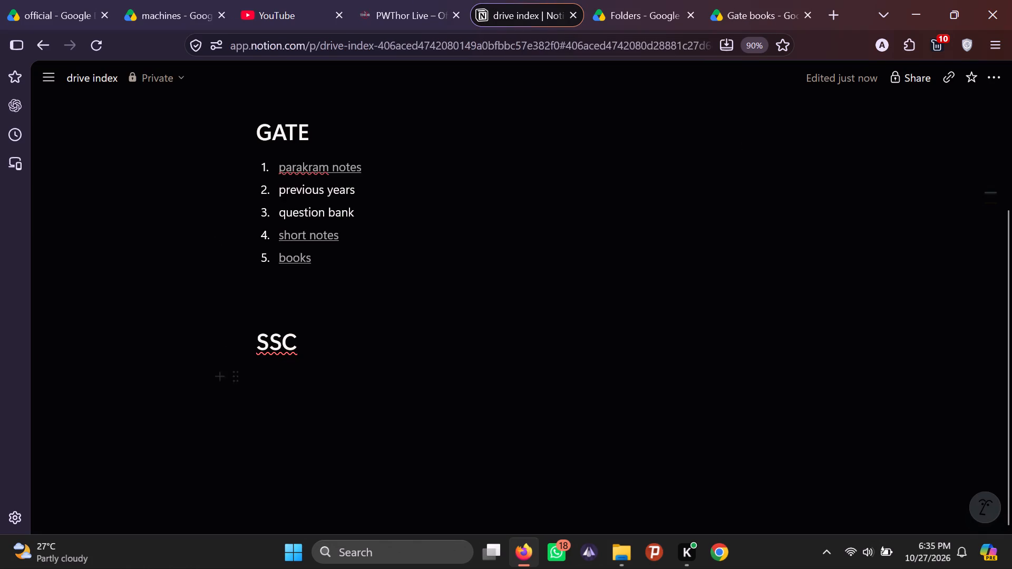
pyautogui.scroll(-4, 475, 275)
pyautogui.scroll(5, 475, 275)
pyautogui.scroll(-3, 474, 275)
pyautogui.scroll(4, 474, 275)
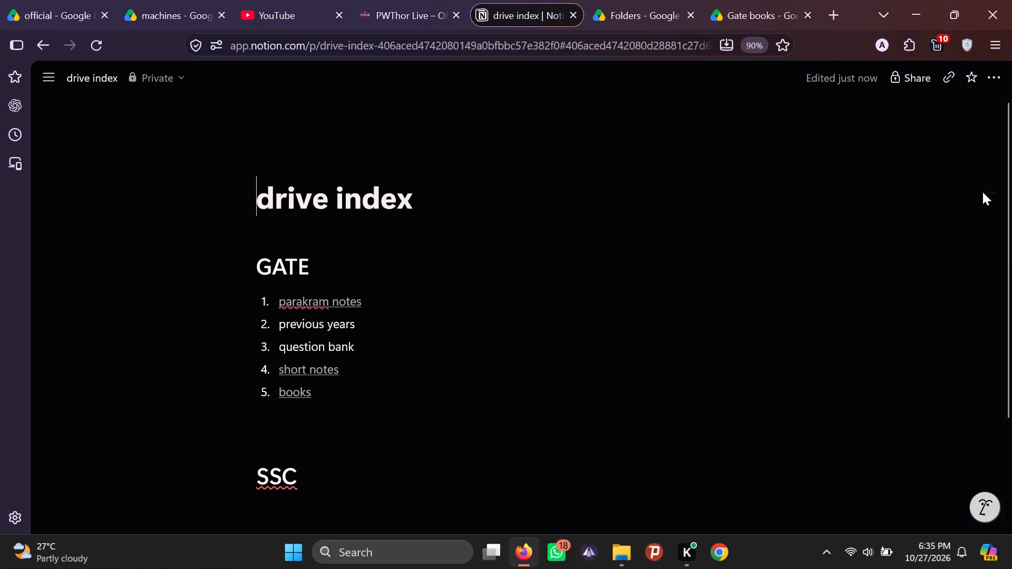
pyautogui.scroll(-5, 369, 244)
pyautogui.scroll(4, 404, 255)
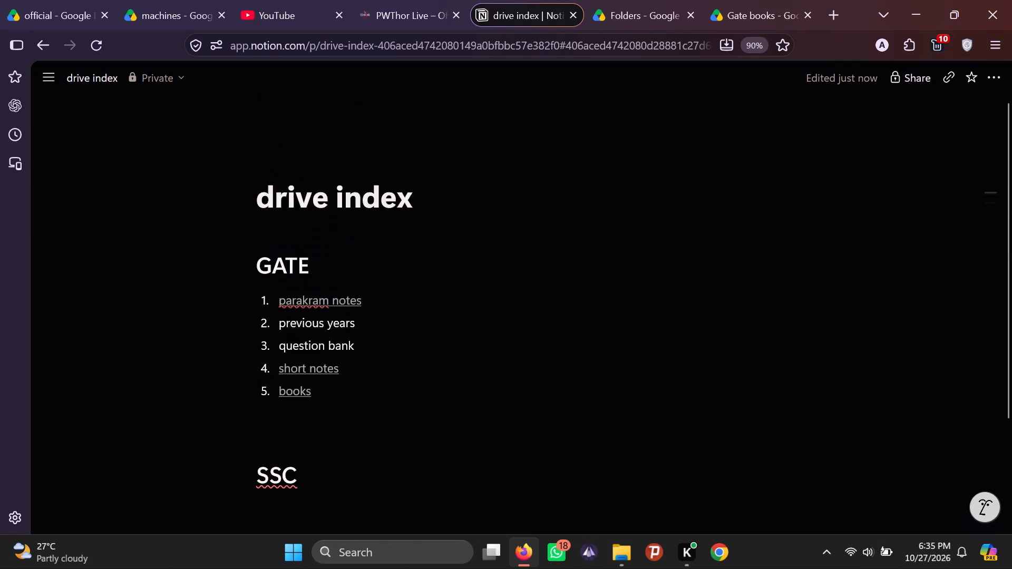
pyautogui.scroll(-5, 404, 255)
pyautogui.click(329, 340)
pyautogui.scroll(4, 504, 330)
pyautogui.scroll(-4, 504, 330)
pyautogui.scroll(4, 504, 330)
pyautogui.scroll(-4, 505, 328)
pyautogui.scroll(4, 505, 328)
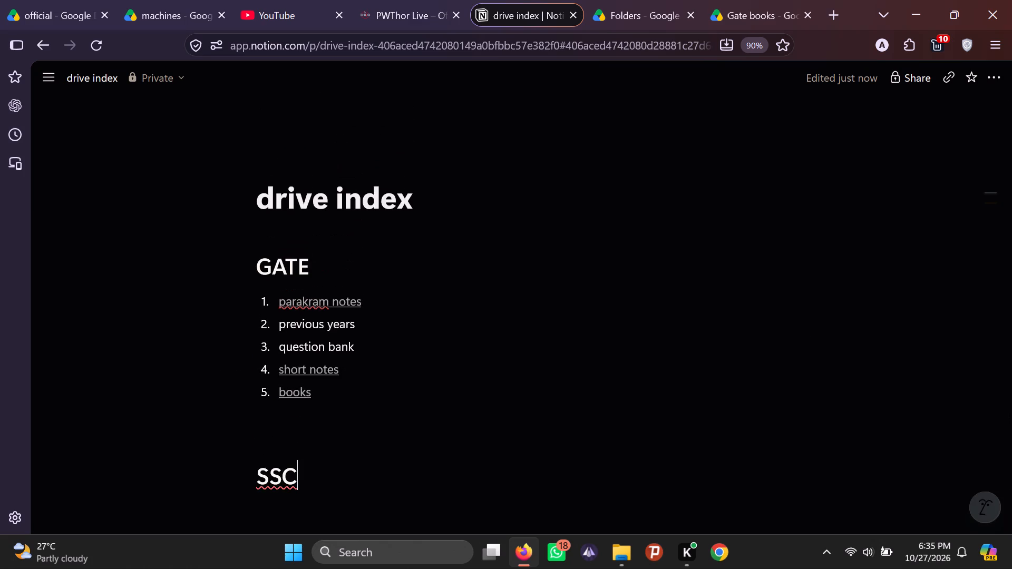
# Close the Gate books and Folders Google Drive tabs, leaving the drive index page open.
pyautogui.click(618, 0)
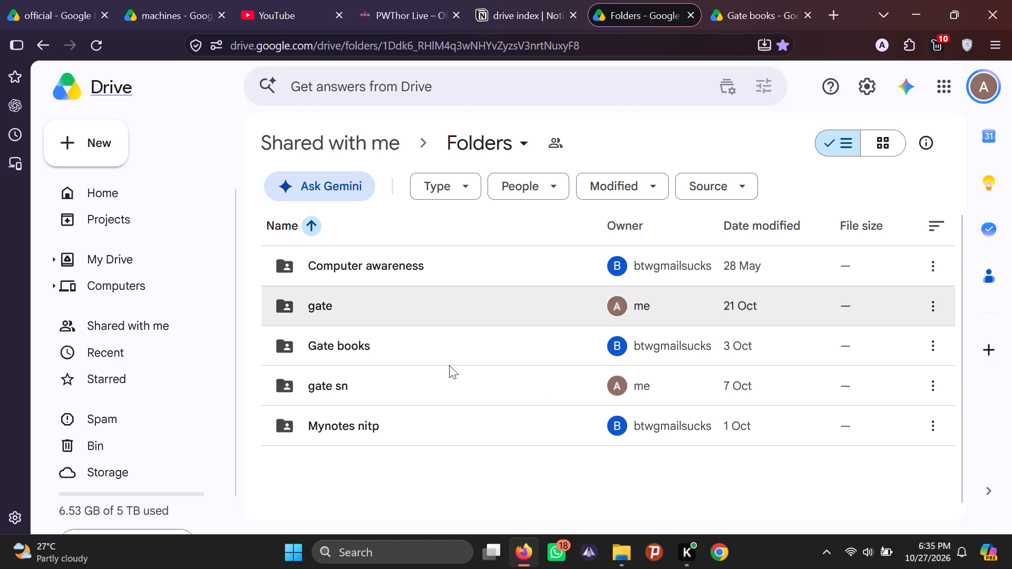
pyautogui.scroll(-5, 477, 122)
pyautogui.scroll(5, 426, 243)
pyautogui.click(491, 0)
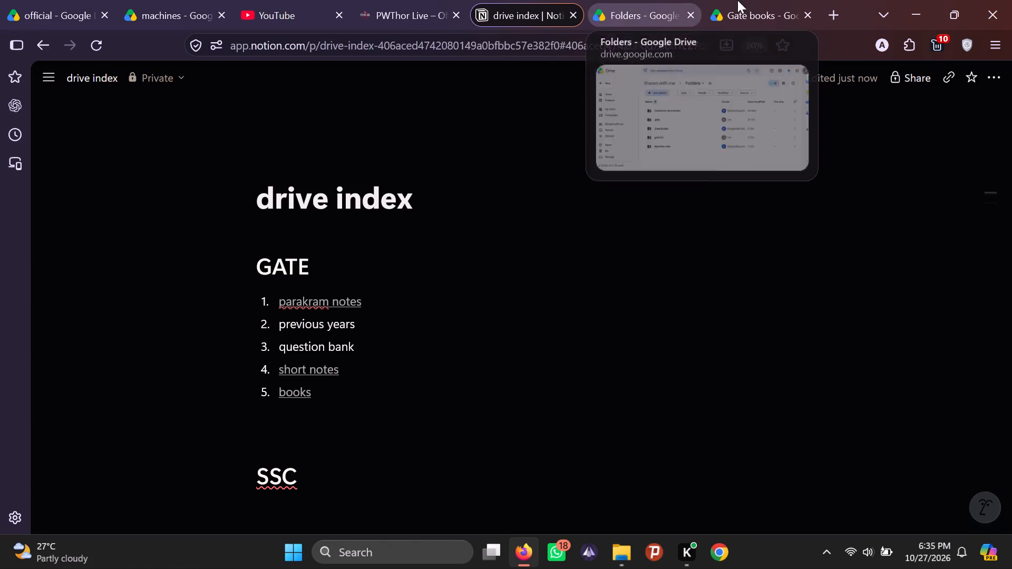
pyautogui.click(757, 0)
pyautogui.click(802, 13)
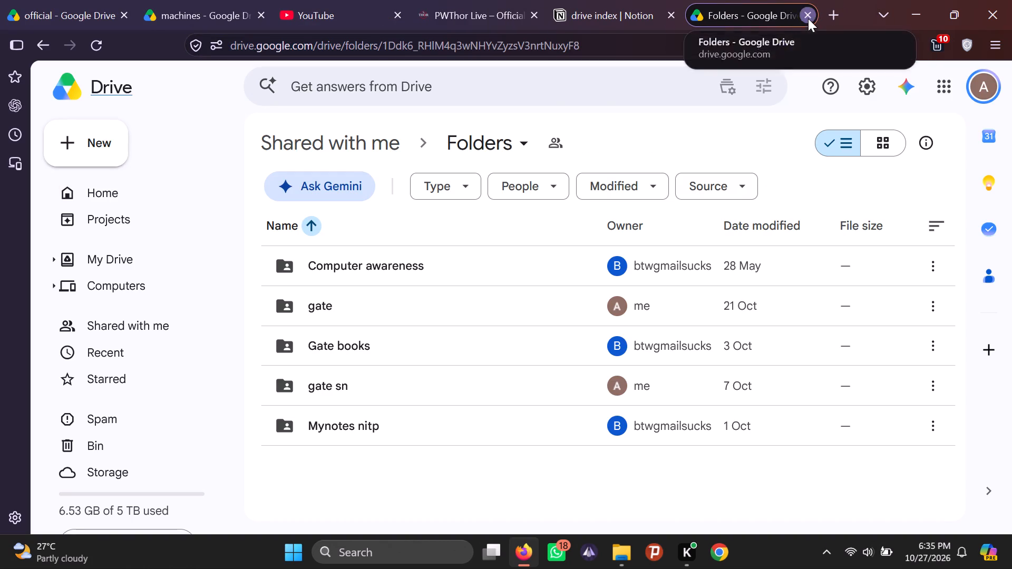
pyautogui.click(810, 8)
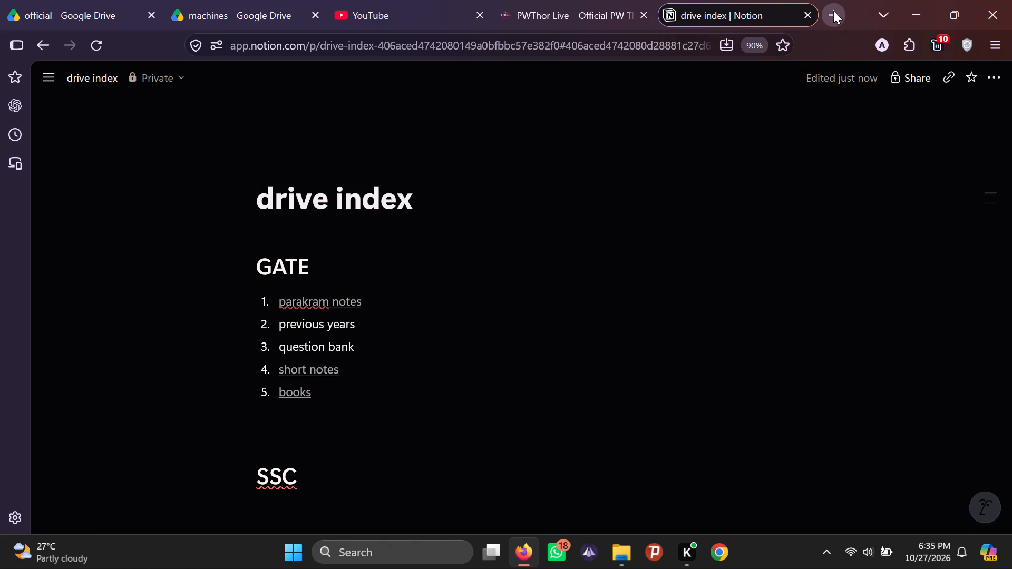
# Open the sheets Drive folder from the qb bookmarks in a new tab and link the "question bank" item to its address.
pyautogui.click(833, 11)
pyautogui.click(177, 71)
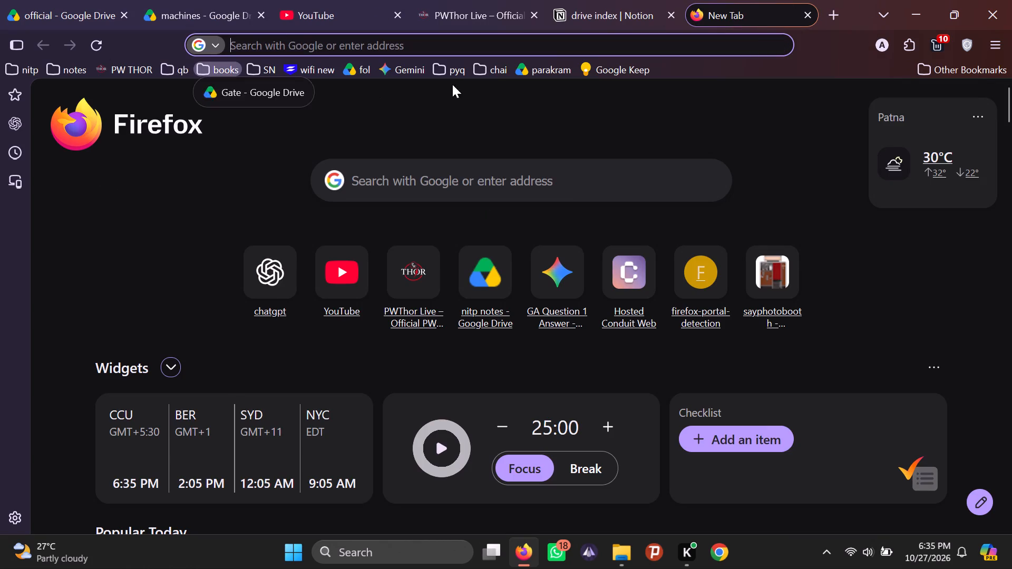
pyautogui.click(176, 89)
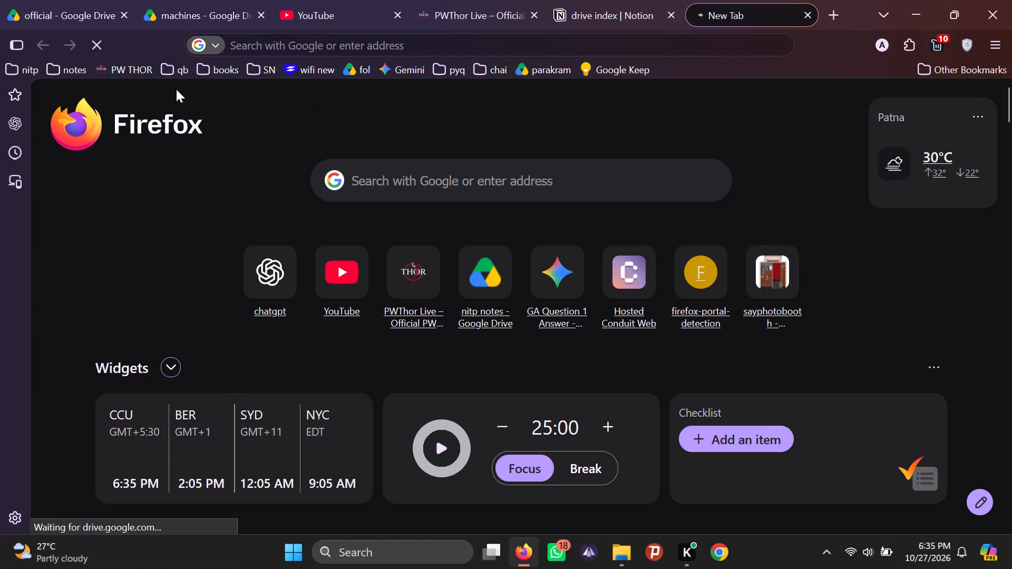
pyautogui.rightClick(634, 42)
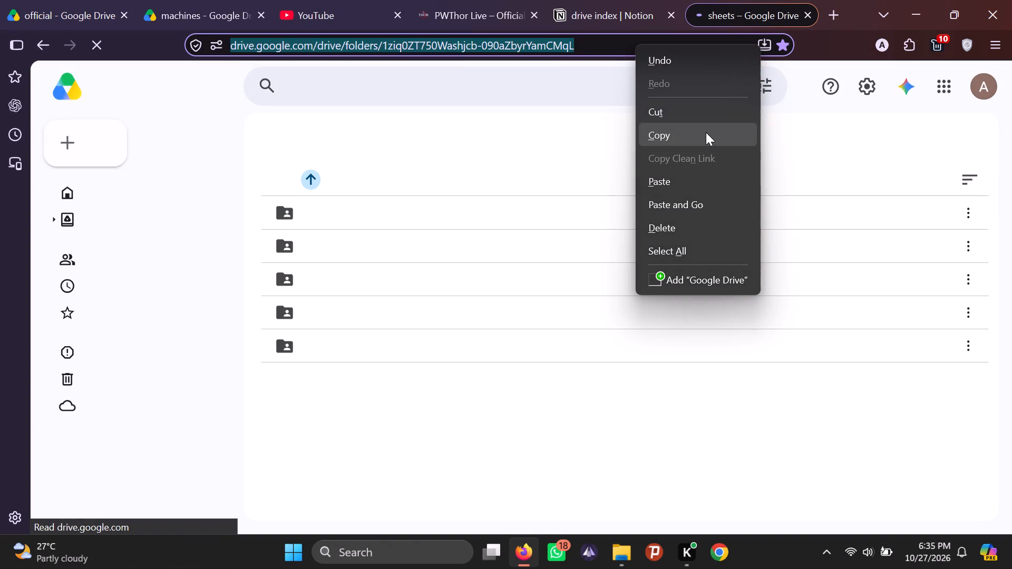
pyautogui.click(706, 132)
pyautogui.click(607, 17)
pyautogui.tripleClick(312, 342)
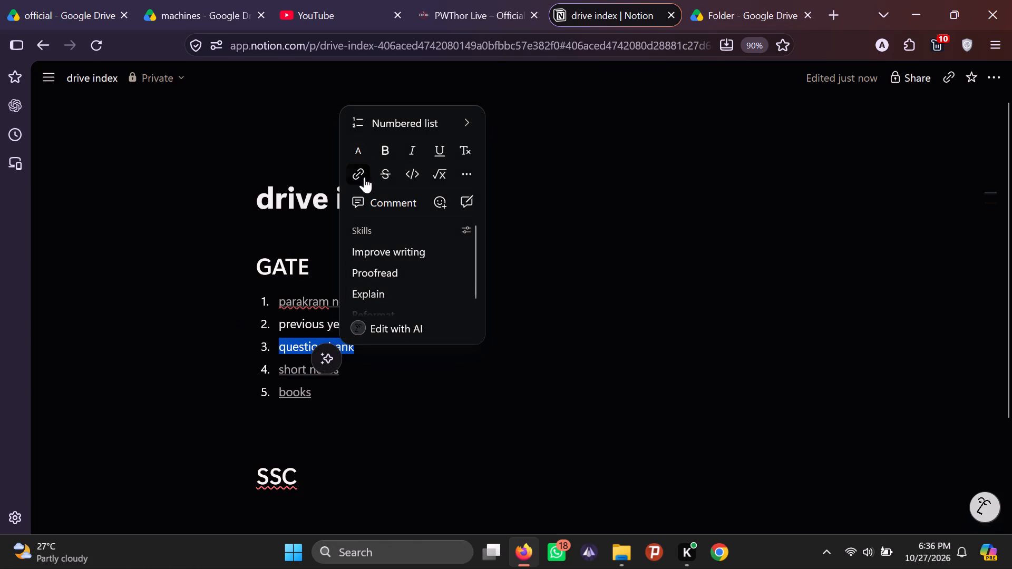
pyautogui.click(361, 181)
pyautogui.hotkey('ctrl', 'v')
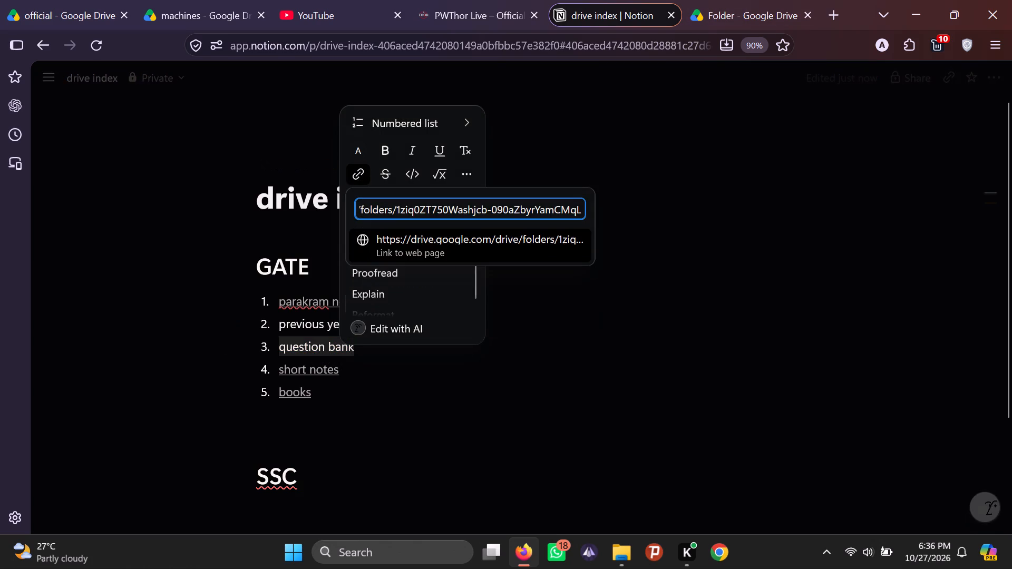
pyautogui.press('Return')
# Open the gate Drive folder from the pyq bookmarks and link the "previous years" item in the GATE list to its address.
pyautogui.click(722, 0)
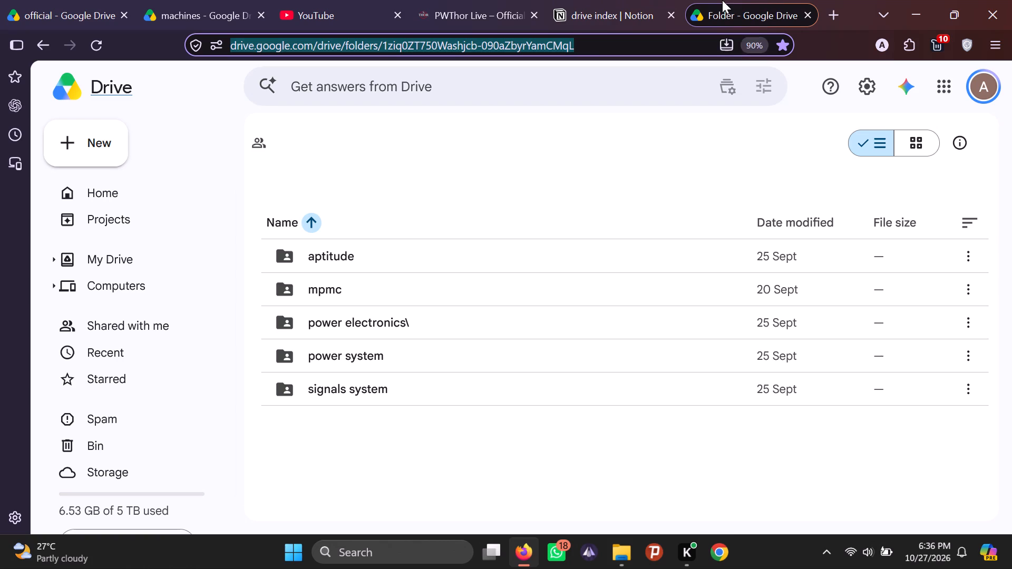
pyautogui.click(454, 200)
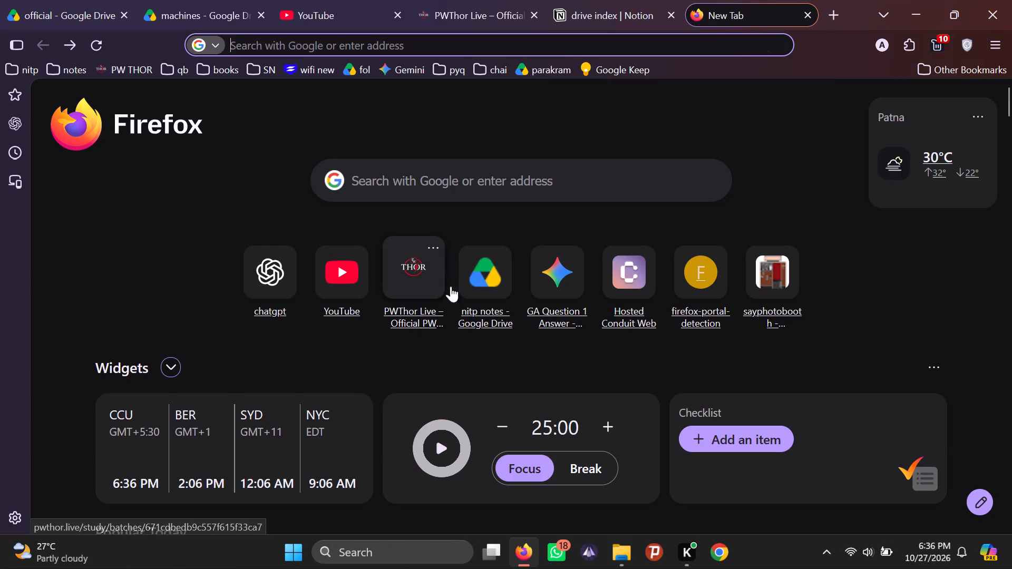
pyautogui.click(447, 70)
pyautogui.click(473, 100)
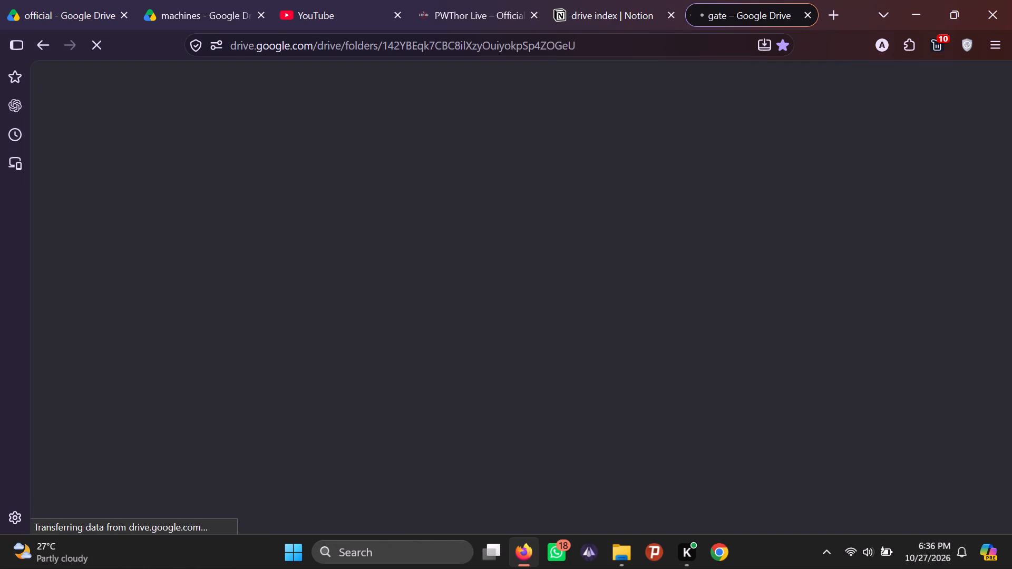
pyautogui.rightClick(677, 50)
pyautogui.click(744, 136)
pyautogui.click(595, 0)
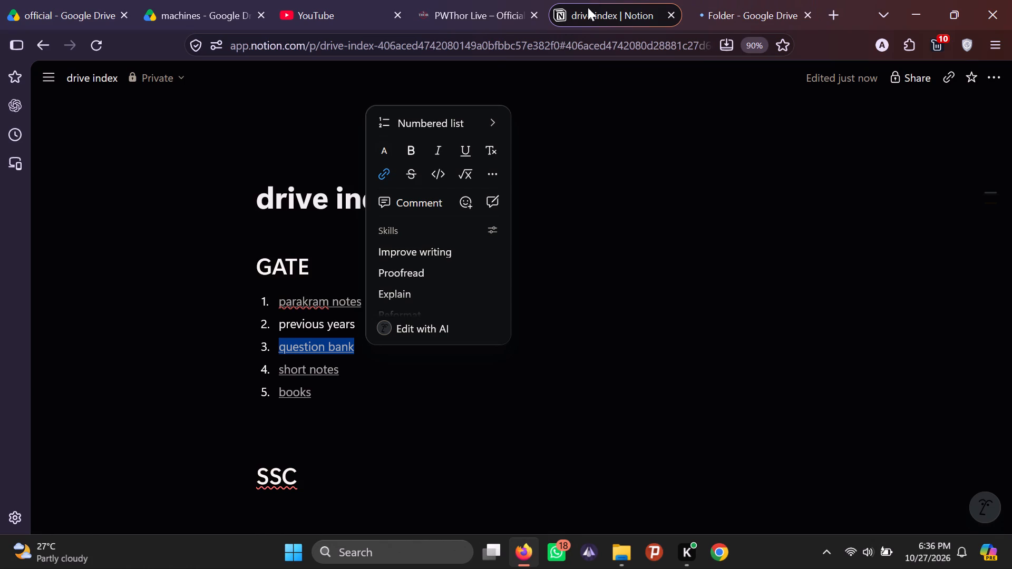
pyautogui.tripleClick(320, 320)
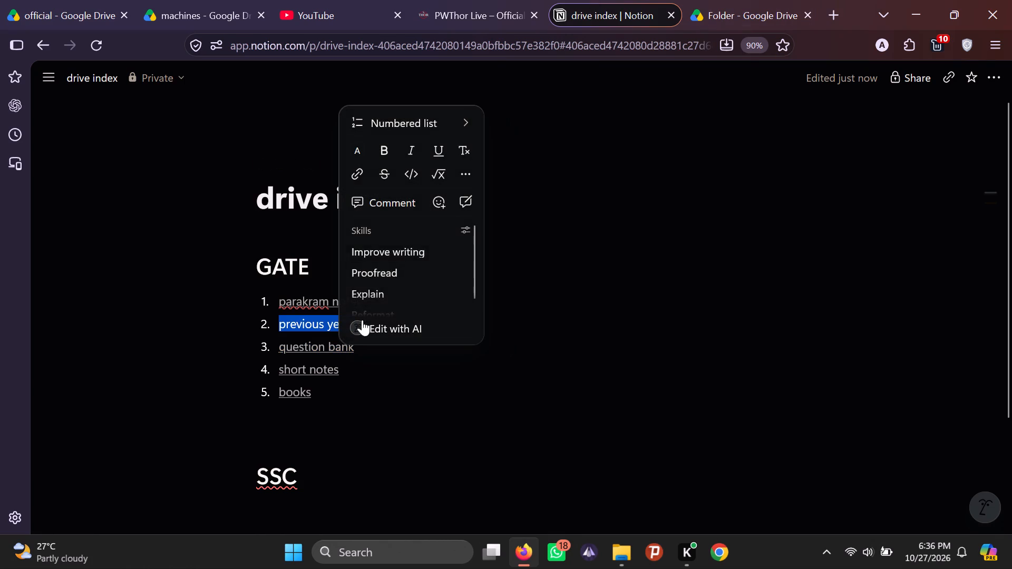
pyautogui.click(359, 171)
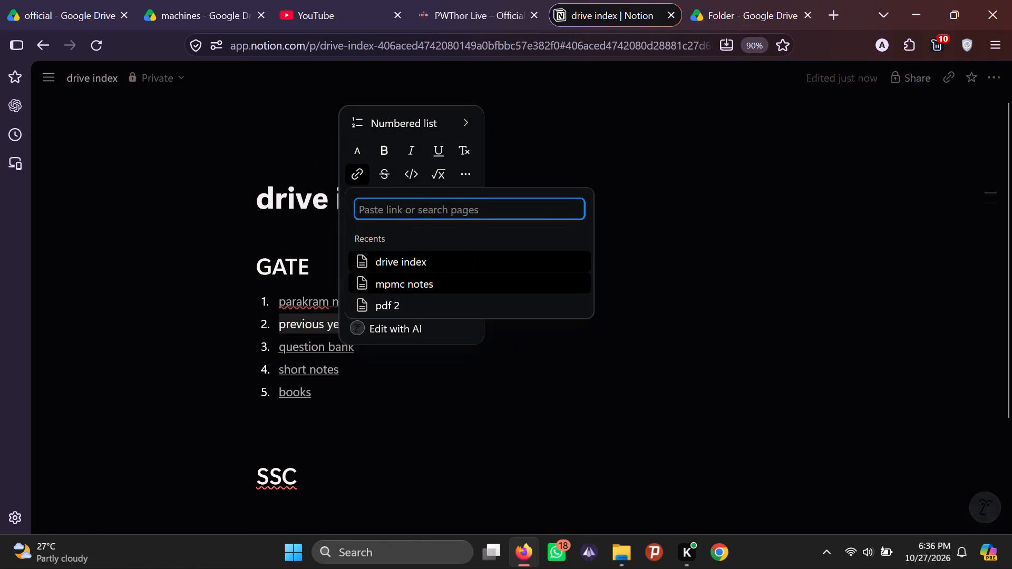
pyautogui.hotkey('ctrl', 'v')
pyautogui.press('Return')
pyautogui.click(349, 399)
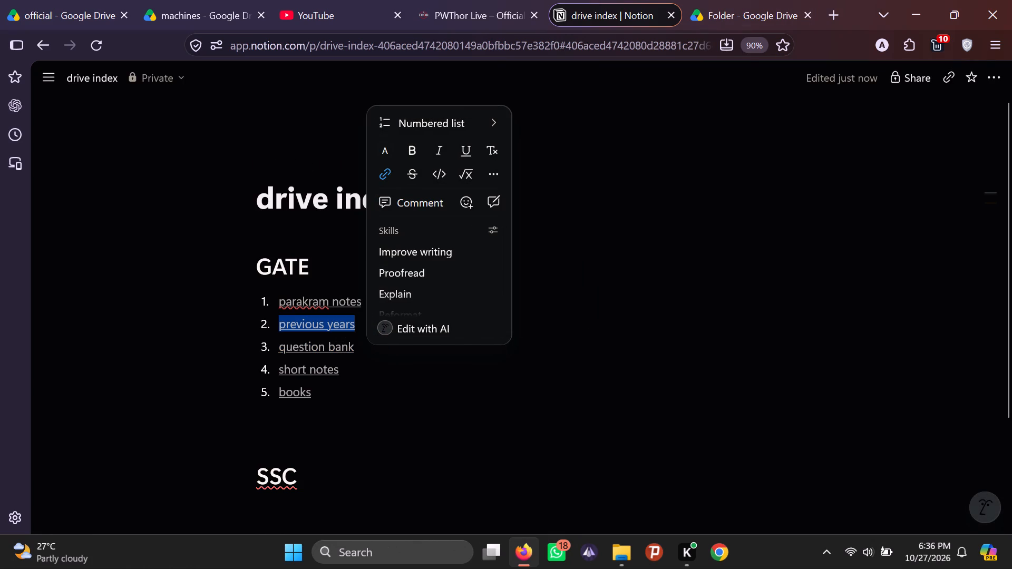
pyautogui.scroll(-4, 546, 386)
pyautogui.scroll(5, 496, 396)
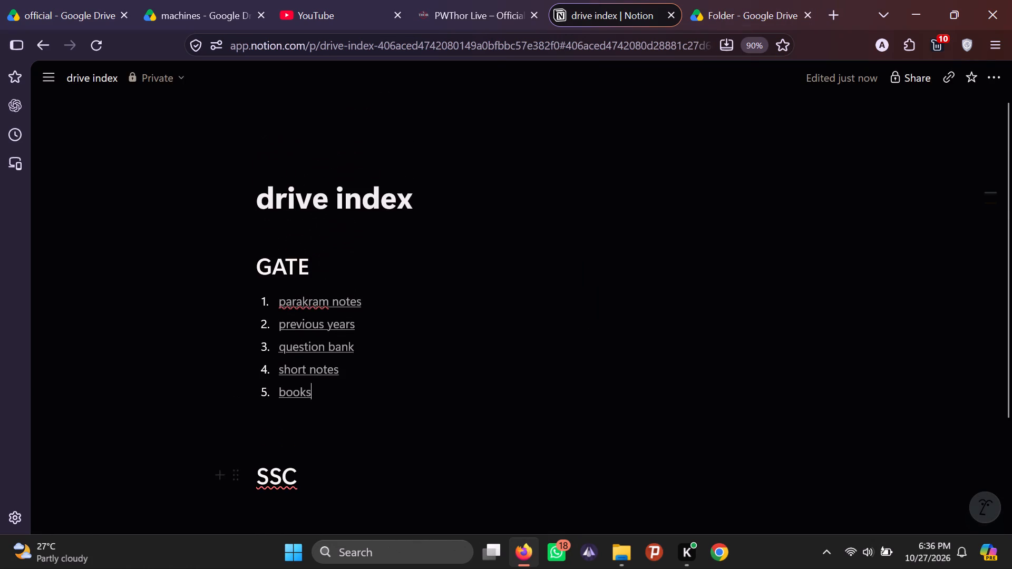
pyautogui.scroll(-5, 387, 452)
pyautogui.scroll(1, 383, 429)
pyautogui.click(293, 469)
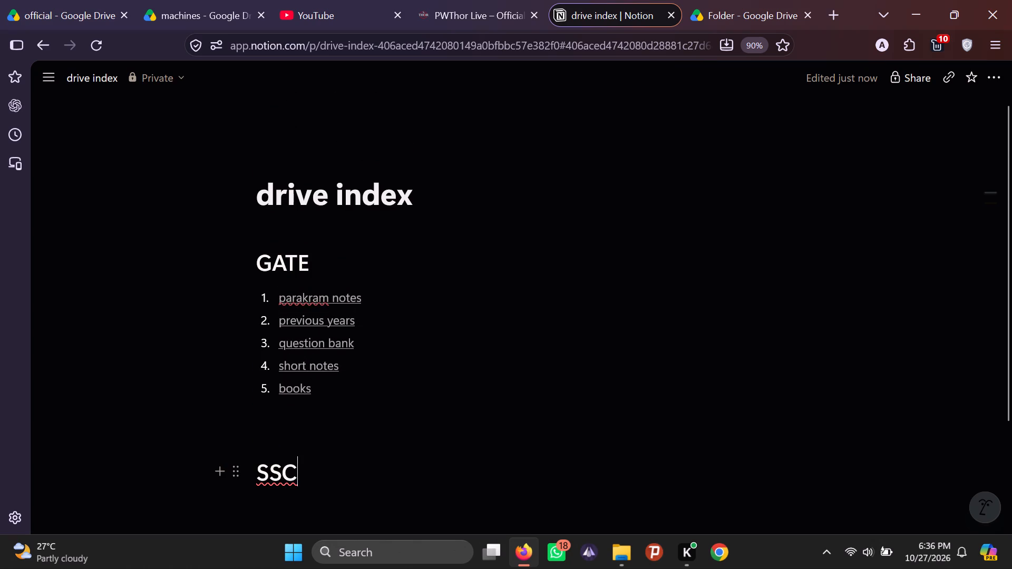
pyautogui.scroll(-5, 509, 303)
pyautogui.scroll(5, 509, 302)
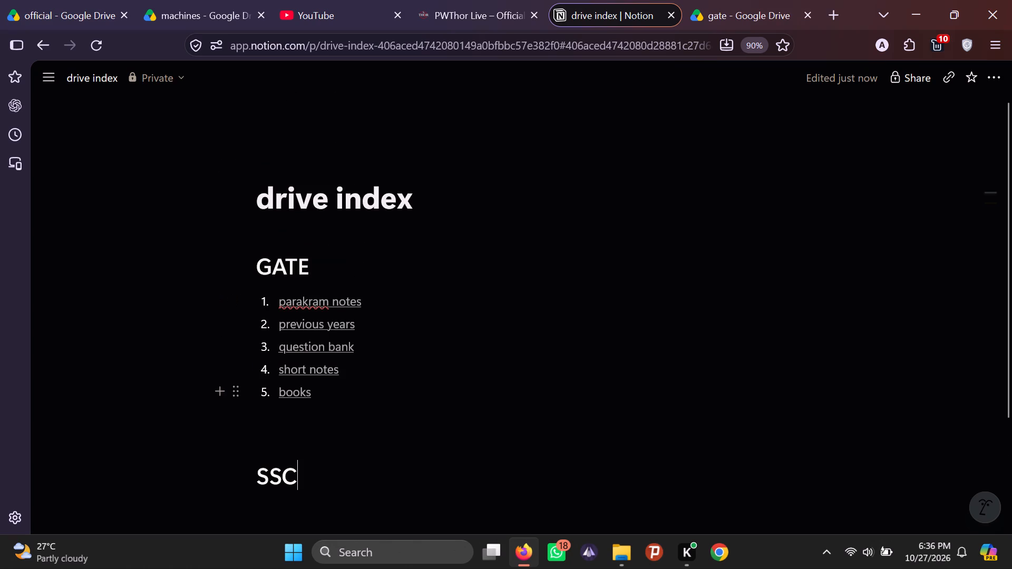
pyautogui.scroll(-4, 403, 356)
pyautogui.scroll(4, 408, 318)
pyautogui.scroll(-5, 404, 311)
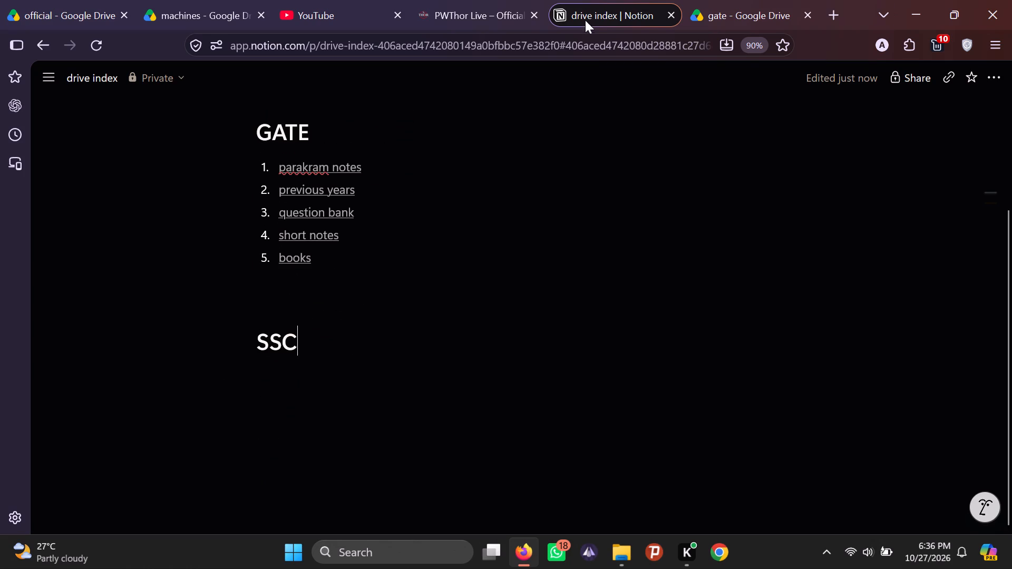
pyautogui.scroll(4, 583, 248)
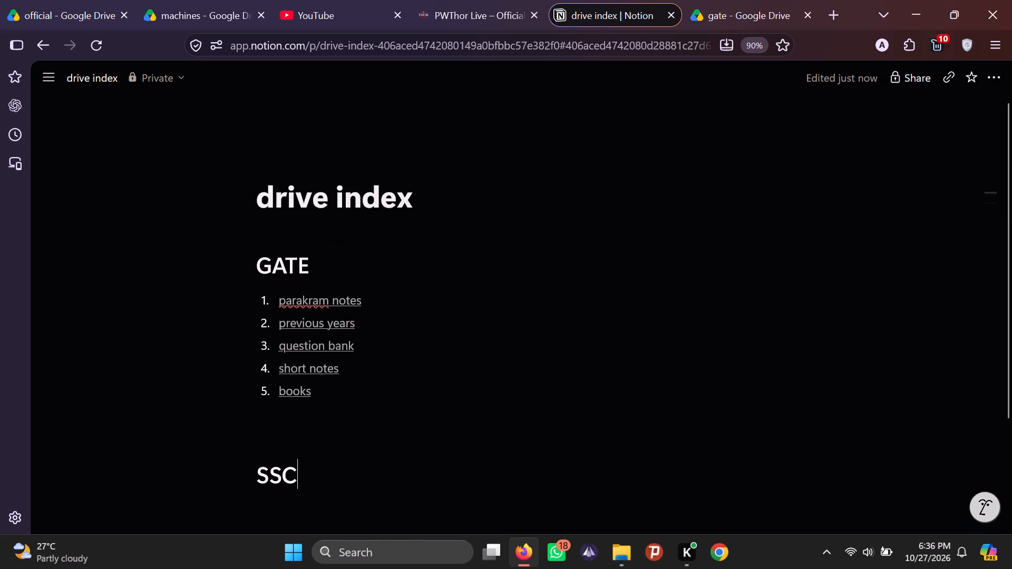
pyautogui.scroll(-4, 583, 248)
# Bookmark the drive index page and check its bookmark from a new browser tab.
pyautogui.click(785, 46)
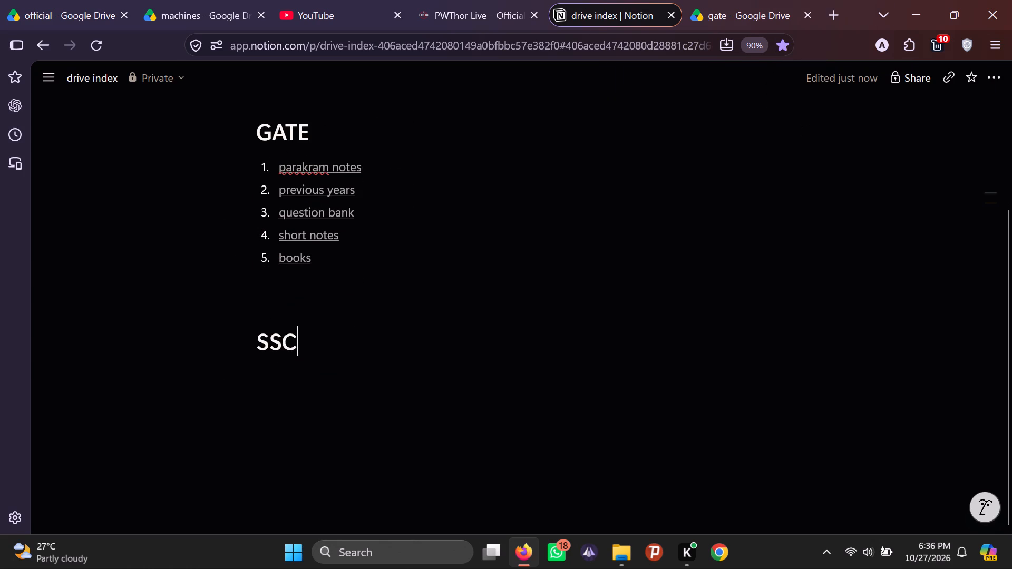
pyautogui.scroll(5, 614, 239)
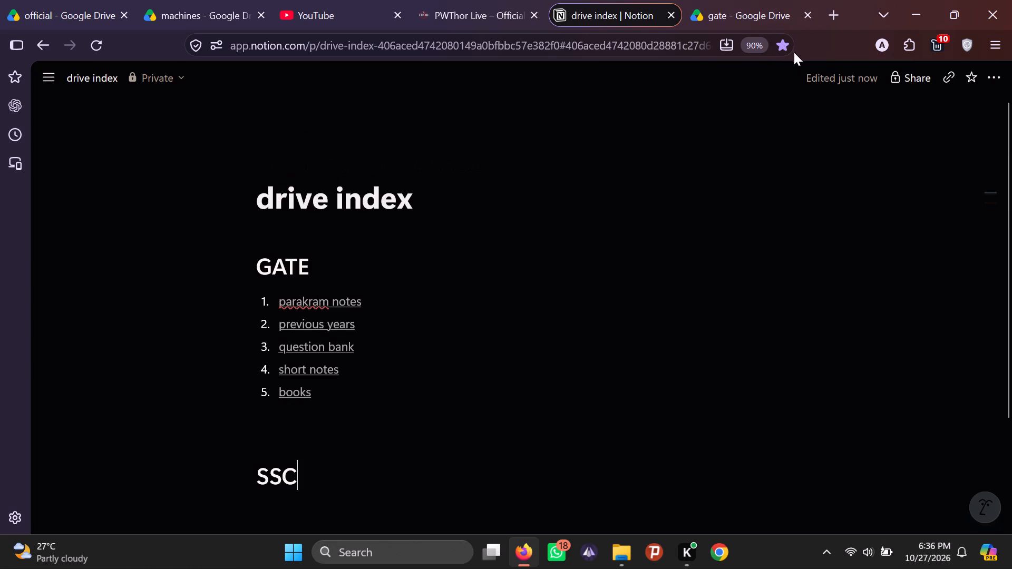
pyautogui.click(826, 4)
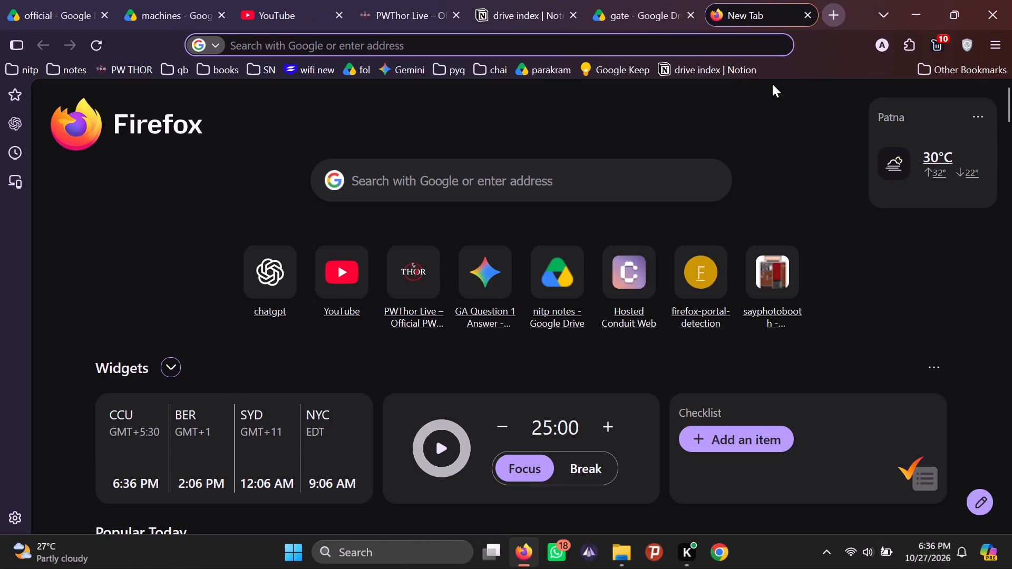
pyautogui.rightClick(734, 67)
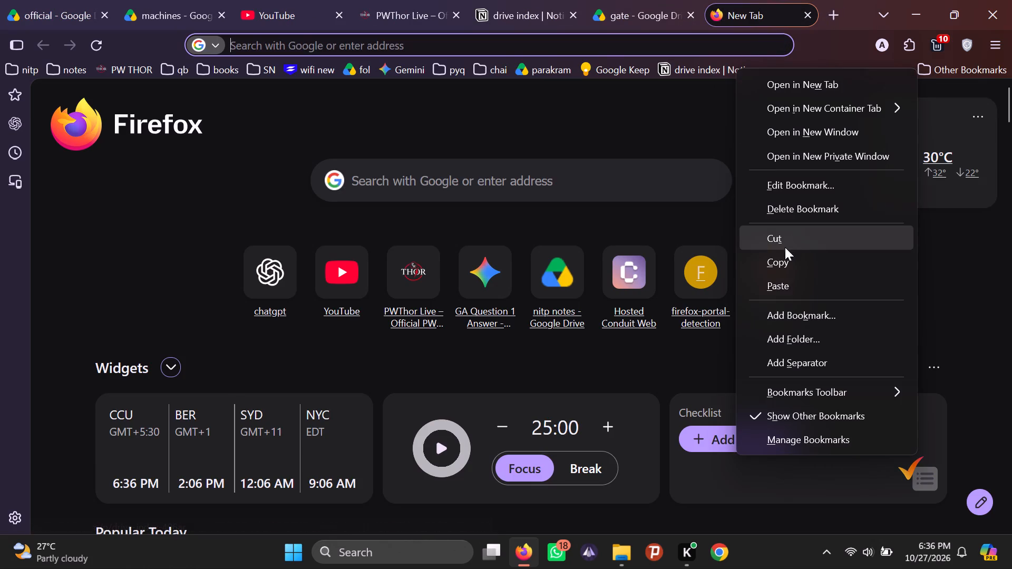
pyautogui.click(665, 140)
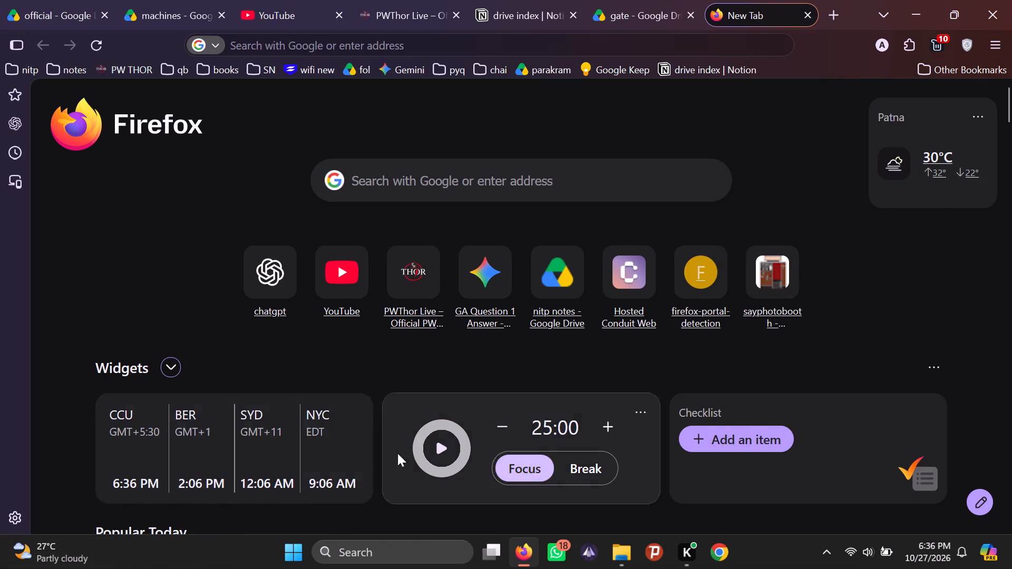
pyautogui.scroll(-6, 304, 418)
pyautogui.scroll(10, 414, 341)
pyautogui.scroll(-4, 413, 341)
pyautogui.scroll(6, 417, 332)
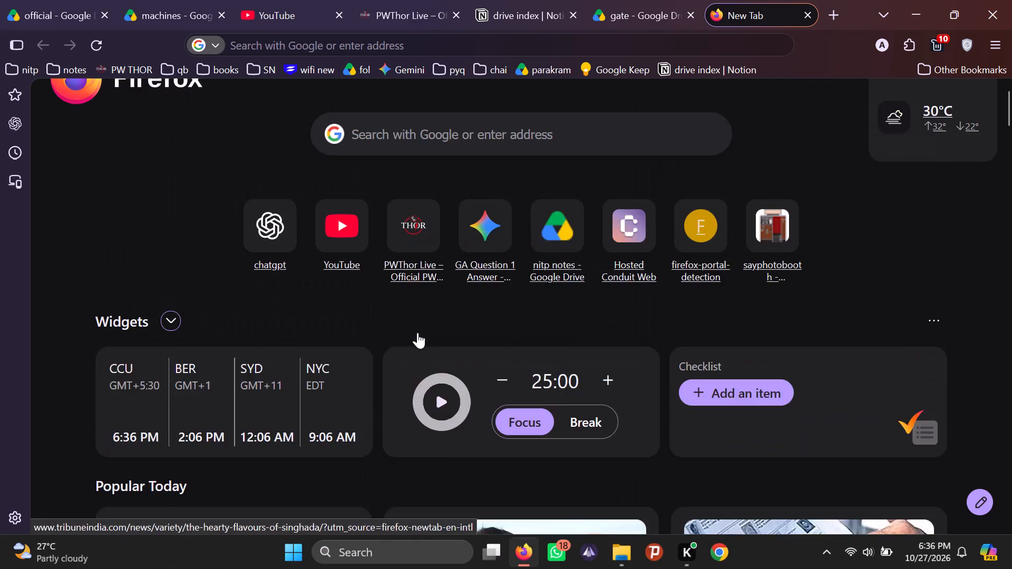
# Copy the drive index page's address and close its Notion tab.
pyautogui.click(520, 6)
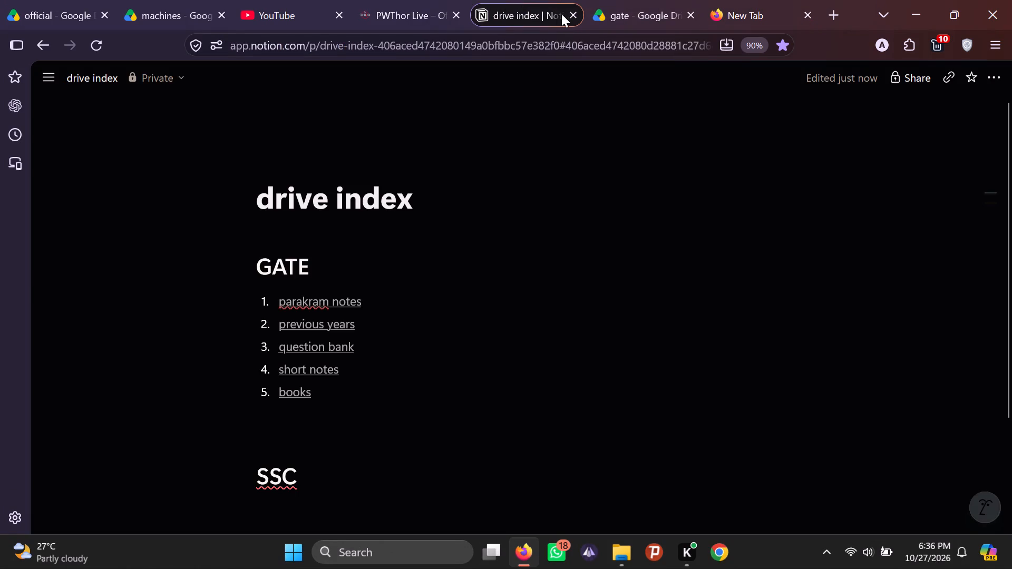
pyautogui.rightClick(641, 50)
pyautogui.click(706, 152)
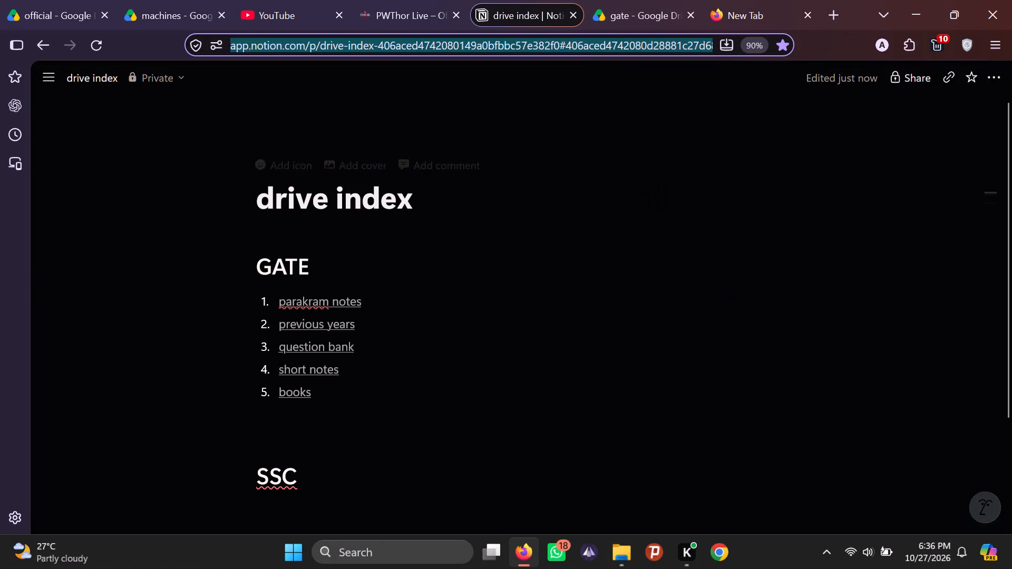
pyautogui.click(577, 19)
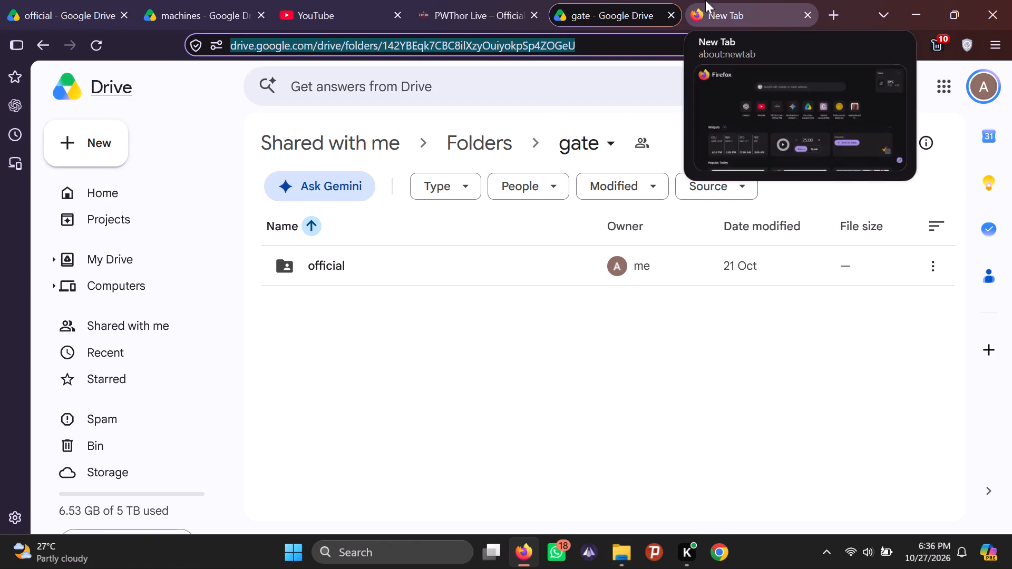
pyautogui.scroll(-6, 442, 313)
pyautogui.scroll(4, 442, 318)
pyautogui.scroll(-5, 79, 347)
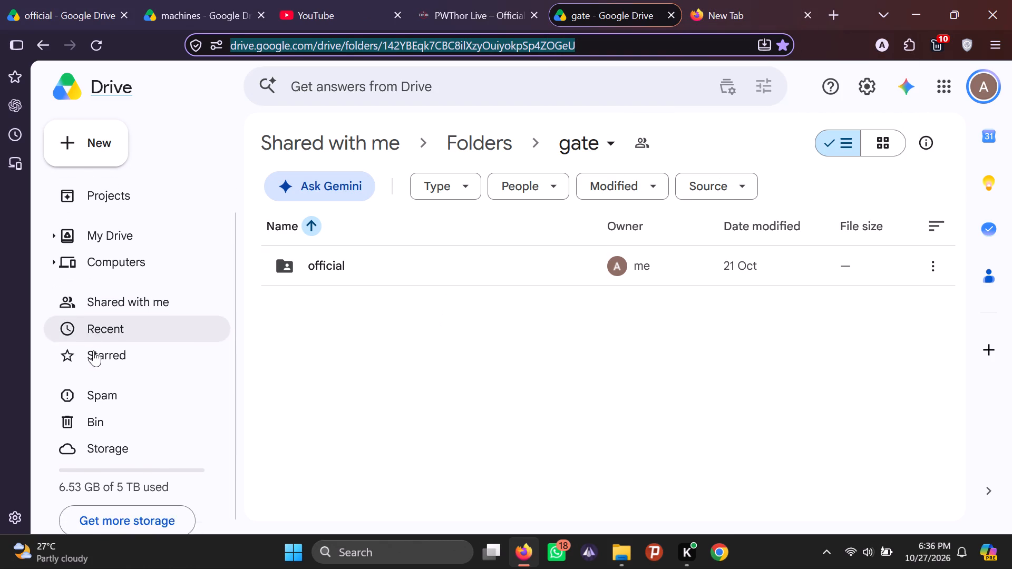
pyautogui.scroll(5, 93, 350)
# Open the bookmarked Google Keep in the empty tab and paste the drive index address into the "copy" note.
pyautogui.click(753, 0)
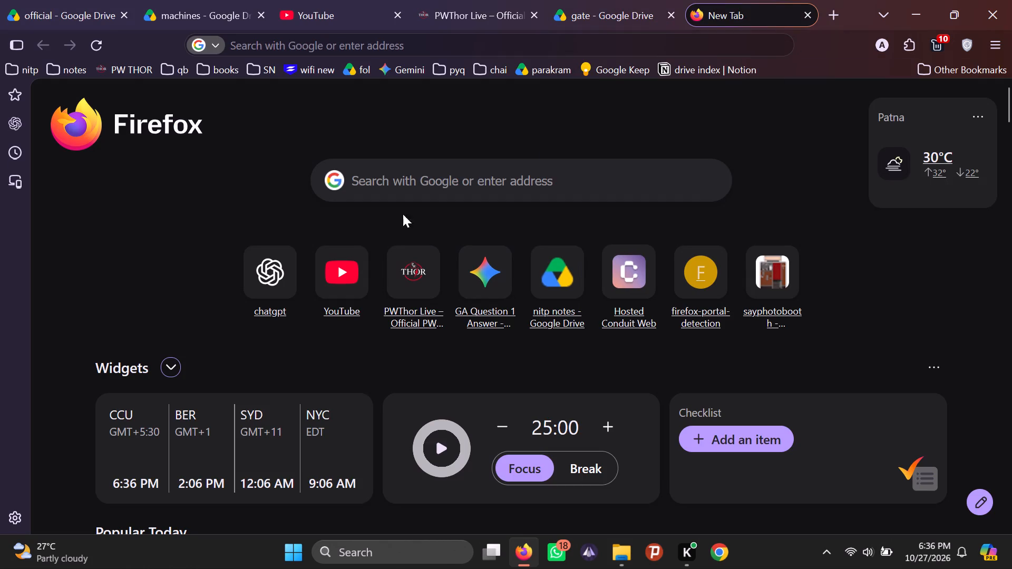
pyautogui.click(611, 70)
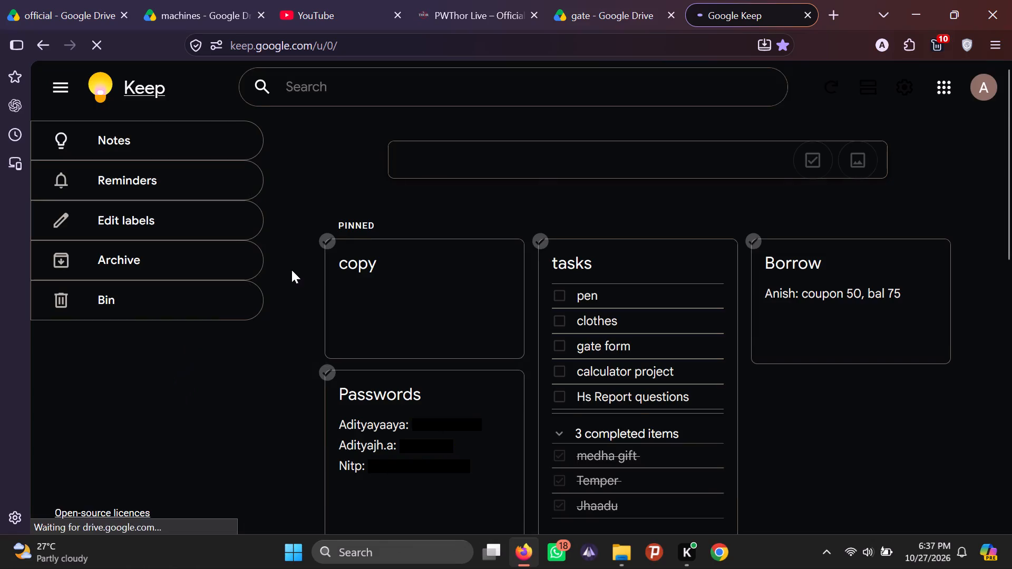
pyautogui.click(375, 280)
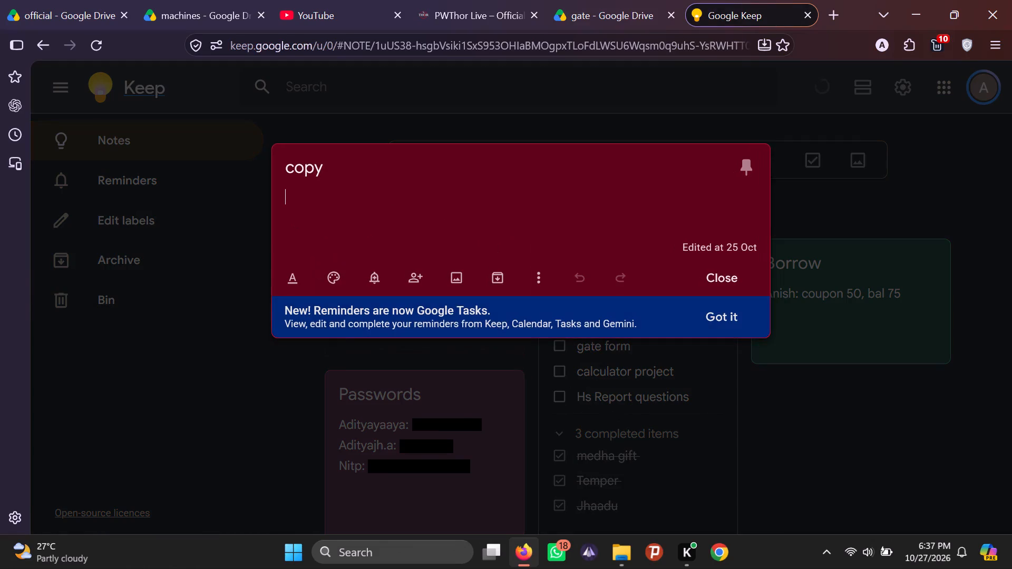
pyautogui.hotkey('ctrl', 'v')
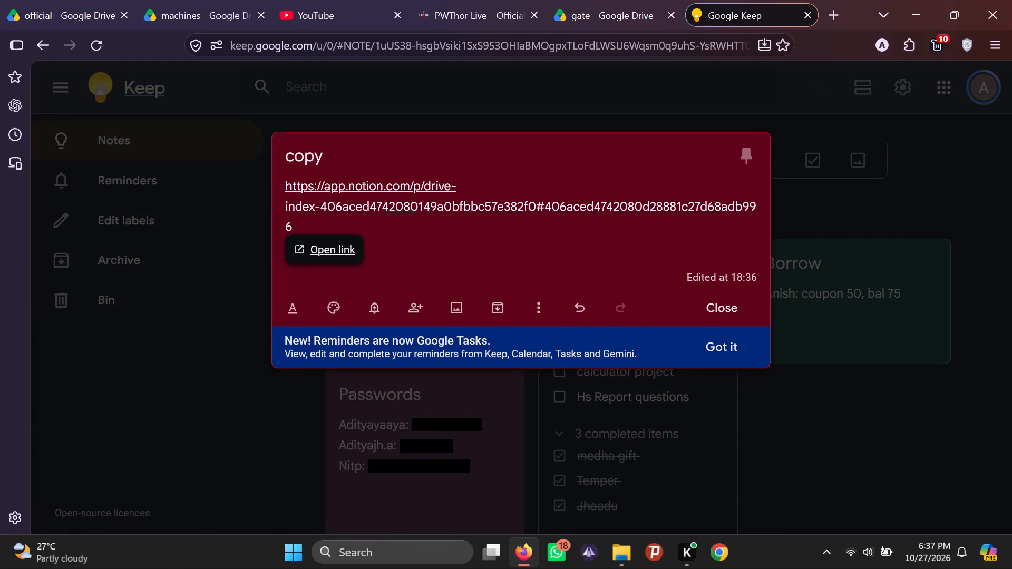
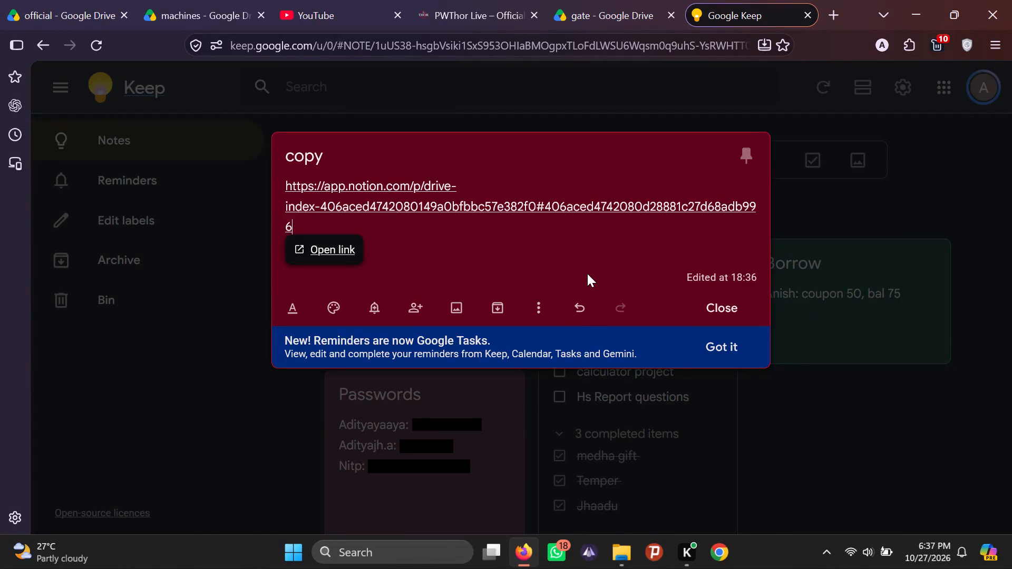
# Undo the pasted drive index address in the "copy" note and close the Google Keep tab.
pyautogui.click(582, 319)
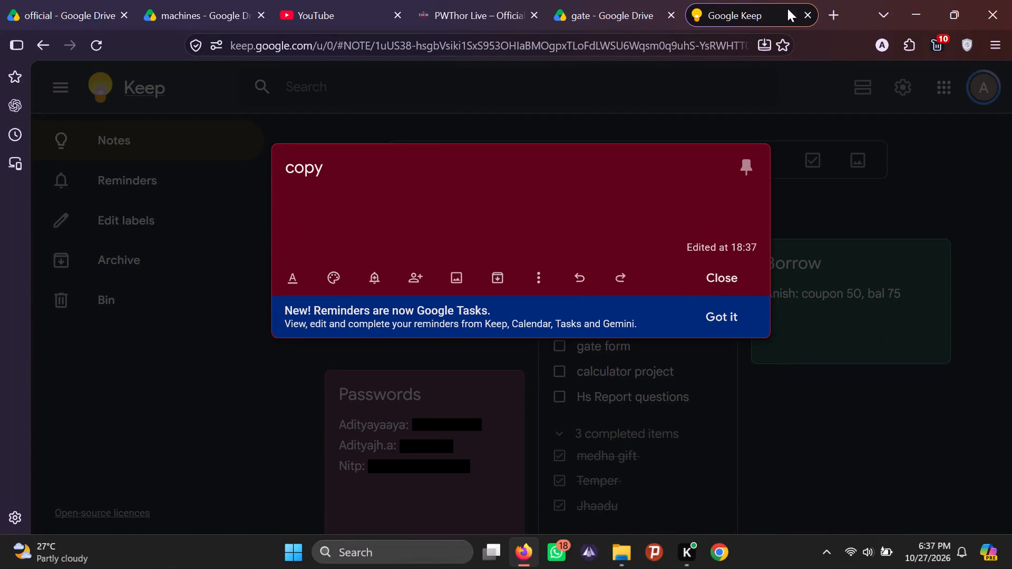
pyautogui.click(572, 0)
pyautogui.scroll(-4, 669, 220)
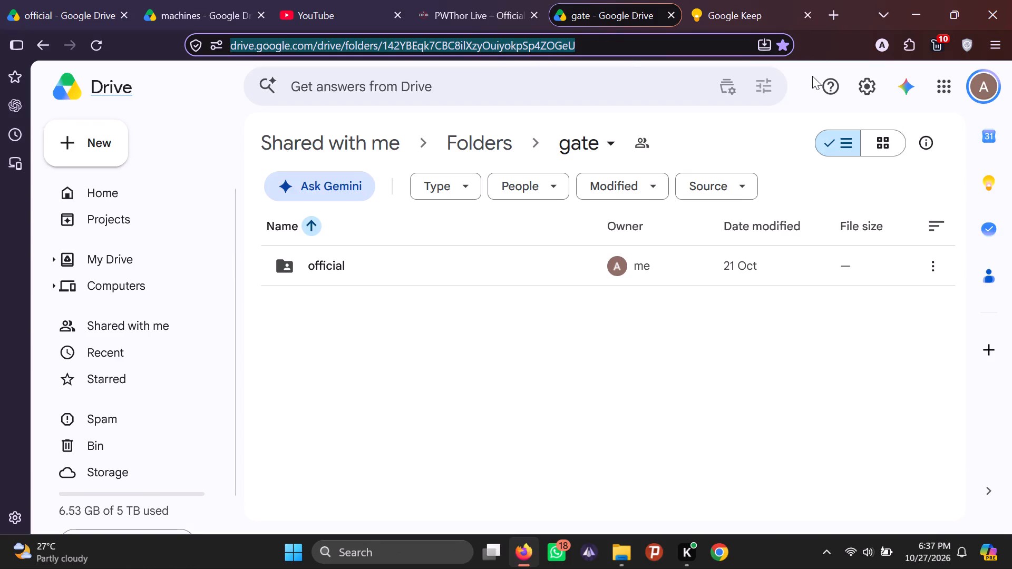
pyautogui.click(798, 83)
pyautogui.click(811, 4)
pyautogui.click(804, 14)
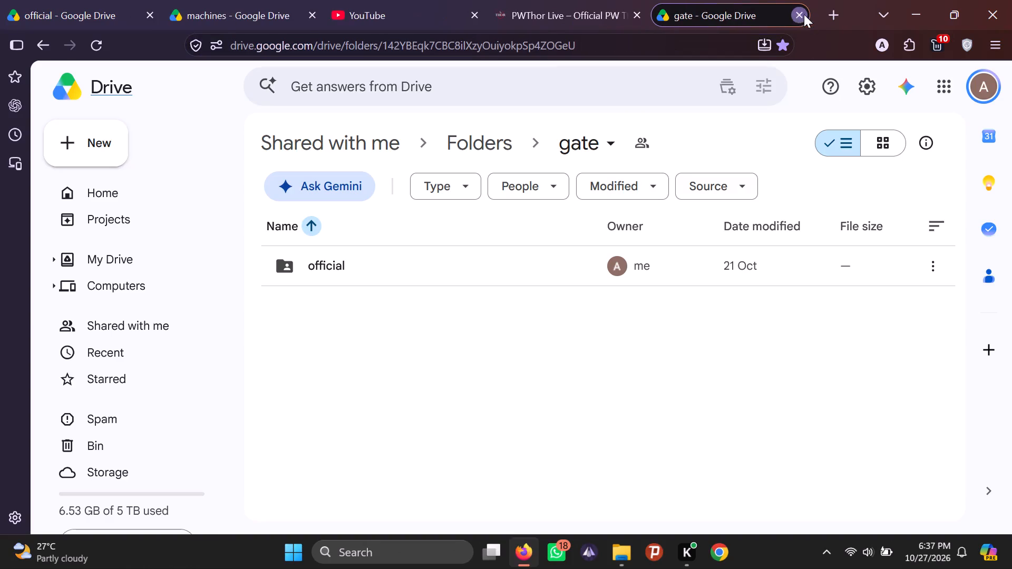
# Look through the Electrical Machine chapter list on the PWThor page.
pyautogui.click(636, 0)
pyautogui.scroll(-6, 406, 76)
pyautogui.scroll(2, 468, 328)
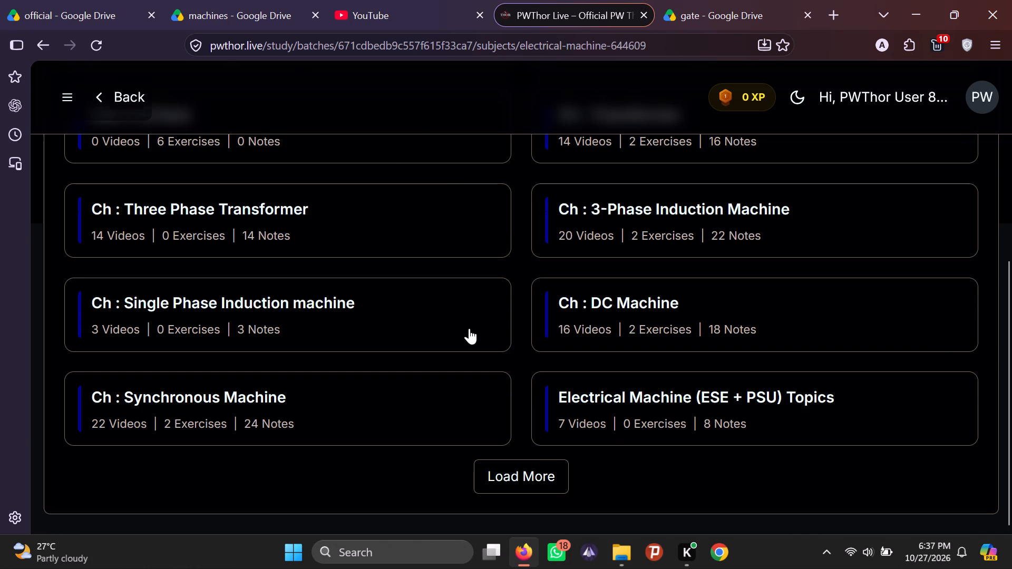
pyautogui.scroll(7, 469, 328)
pyautogui.scroll(-11, 466, 329)
pyautogui.scroll(10, 464, 329)
pyautogui.scroll(-5, 463, 329)
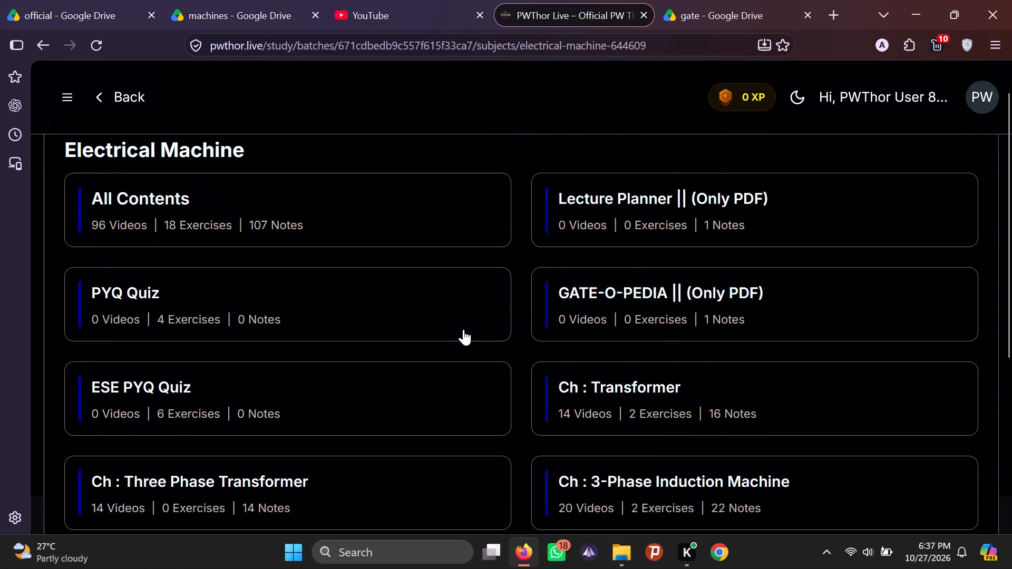
pyautogui.scroll(-1, 463, 329)
pyautogui.scroll(6, 463, 329)
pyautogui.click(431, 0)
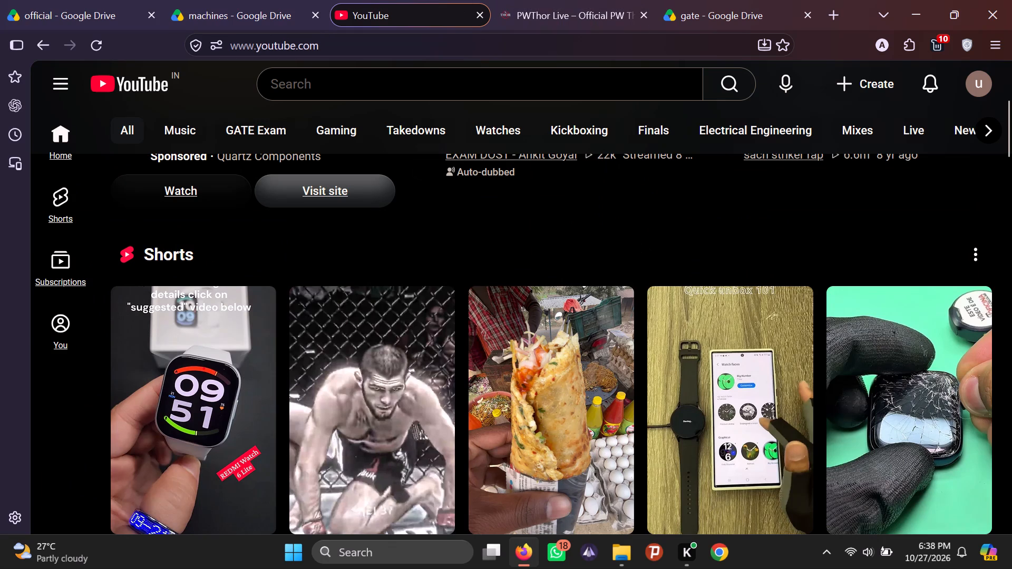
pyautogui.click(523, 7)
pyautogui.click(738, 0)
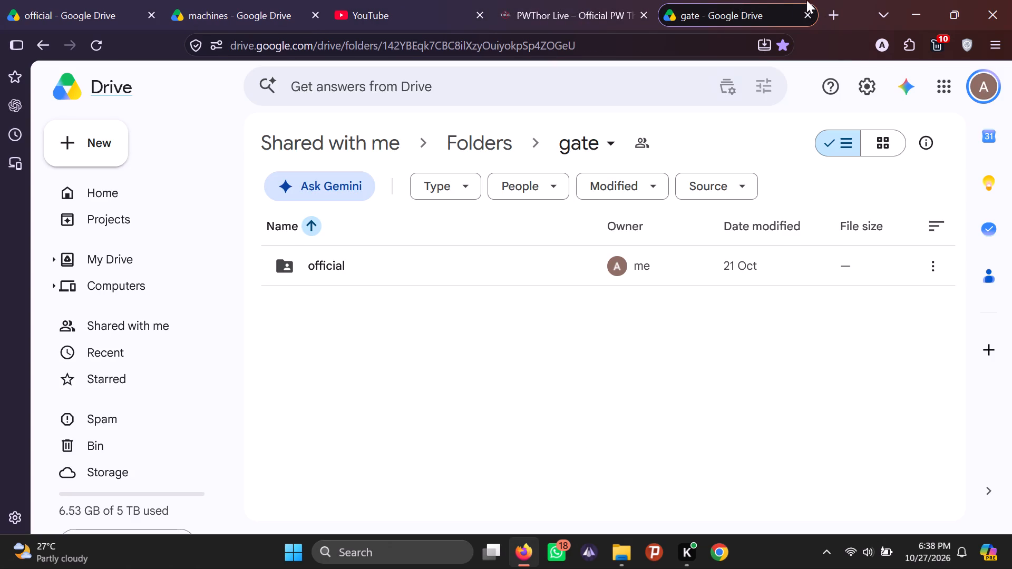
# Open the bookmarked drive index page in a new browser tab.
pyautogui.click(830, 8)
pyautogui.click(659, 65)
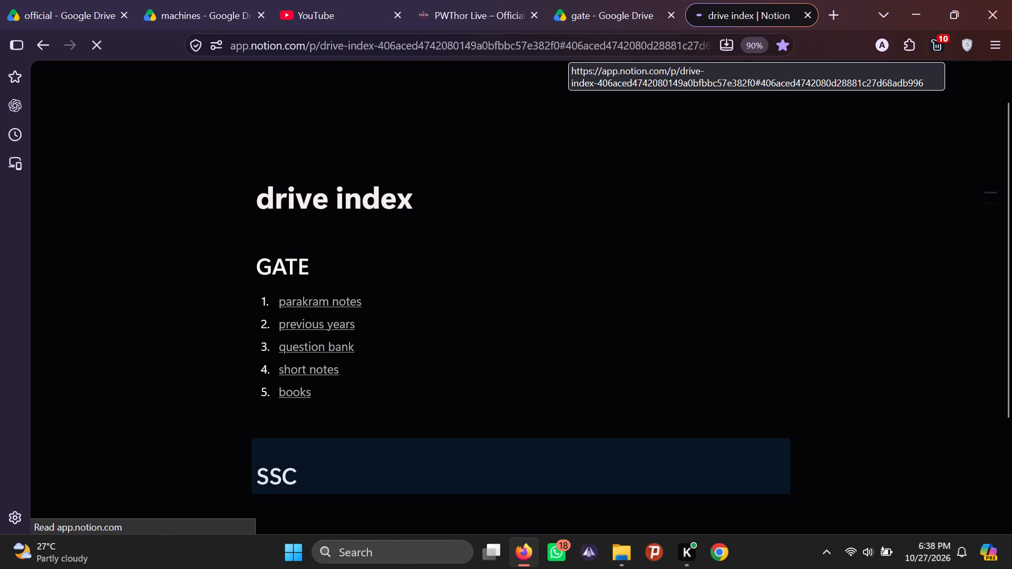
# Review the GATE links and the SSC section of the reopened drive index page.
pyautogui.scroll(-3, 624, 277)
pyautogui.scroll(5, 619, 280)
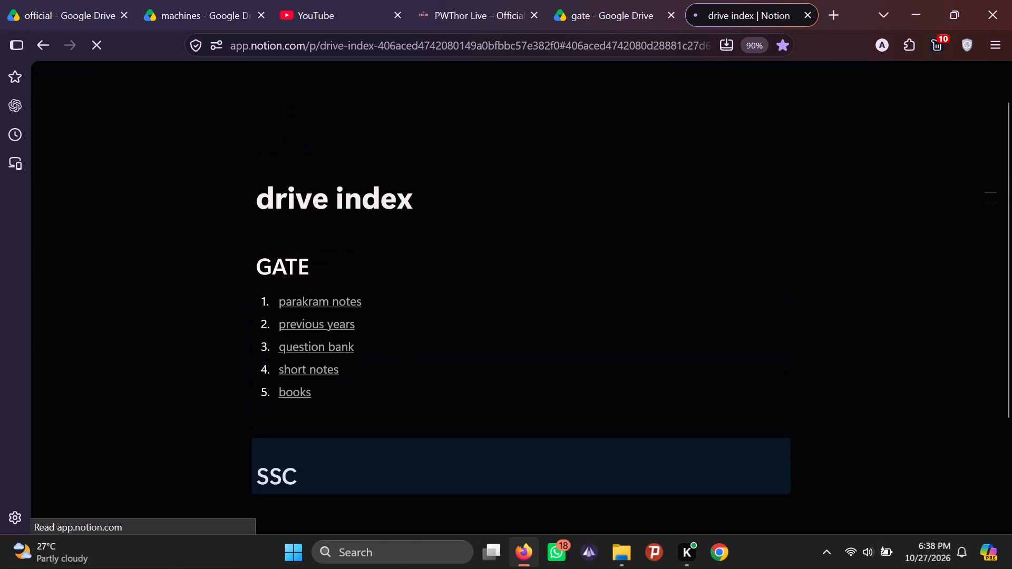
pyautogui.scroll(1, 619, 280)
pyautogui.scroll(-4, 619, 280)
pyautogui.scroll(2, 619, 280)
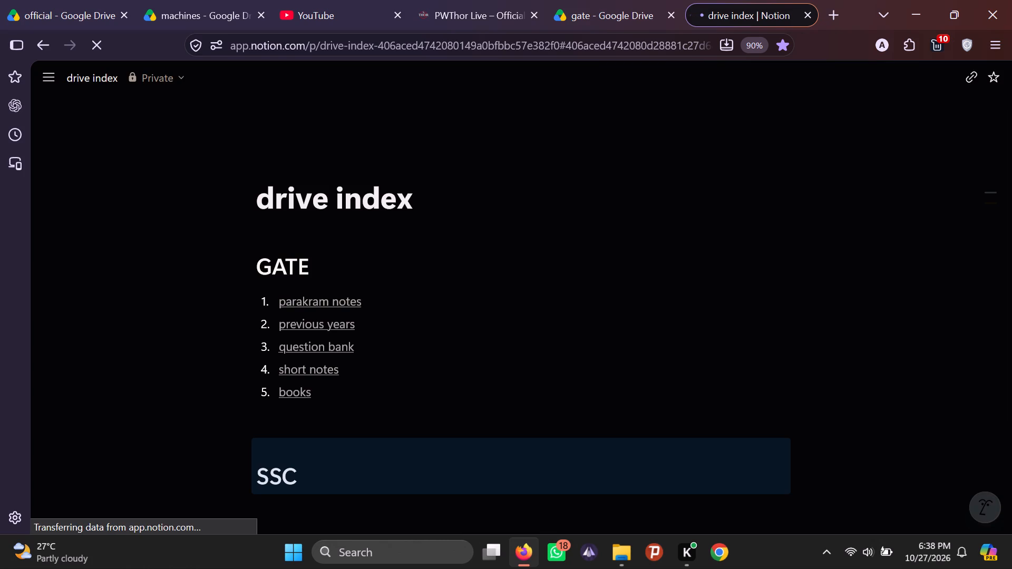
pyautogui.scroll(-3, 383, 375)
pyautogui.click(328, 347)
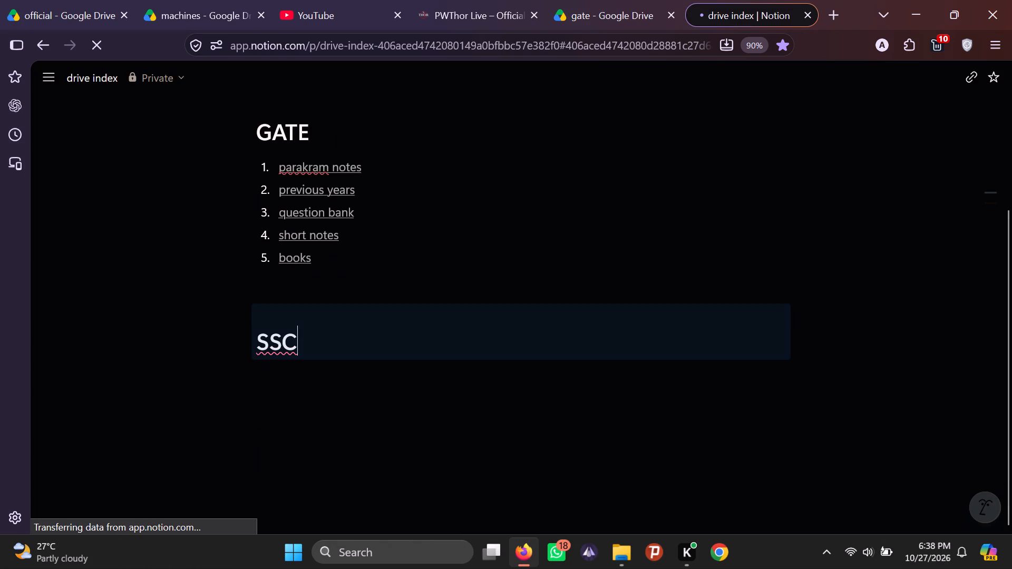
pyautogui.scroll(-5, 554, 257)
pyautogui.scroll(5, 554, 257)
pyautogui.scroll(-4, 554, 257)
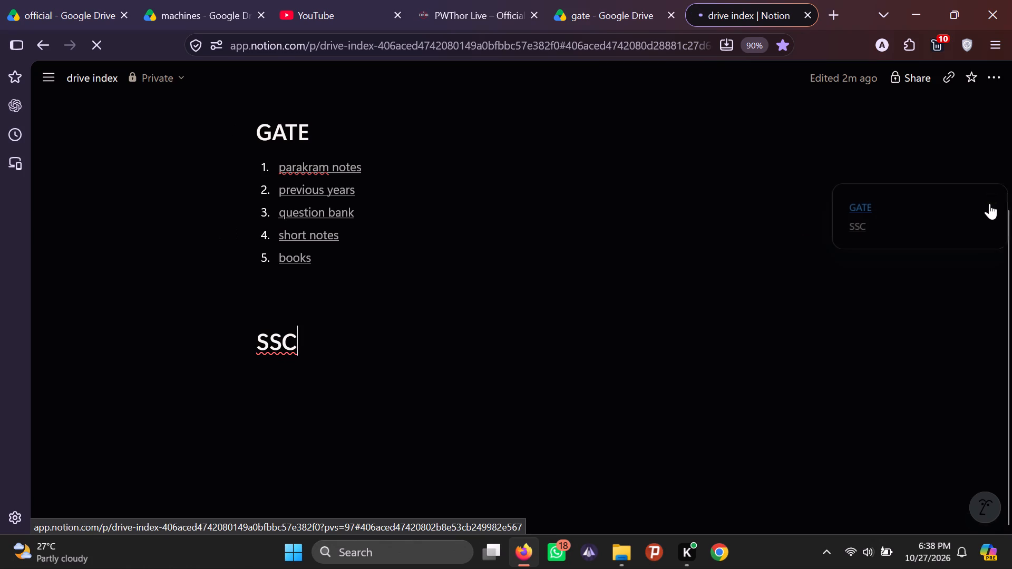
pyautogui.scroll(4, 475, 239)
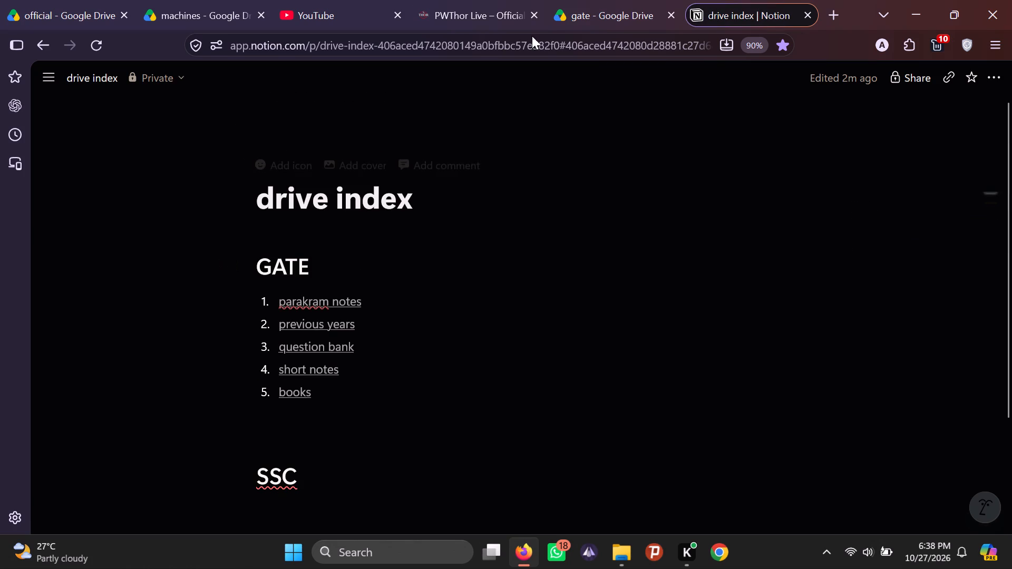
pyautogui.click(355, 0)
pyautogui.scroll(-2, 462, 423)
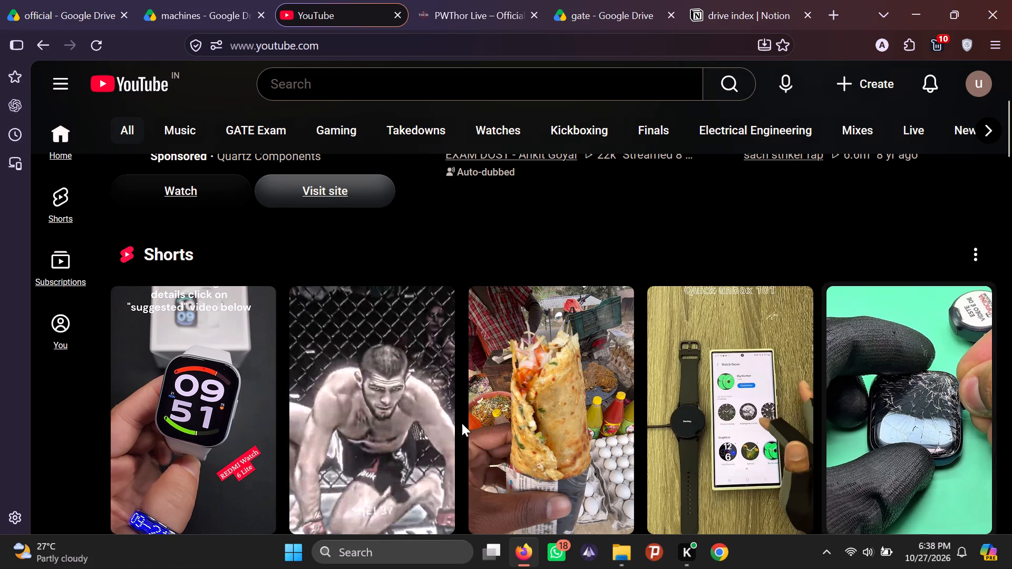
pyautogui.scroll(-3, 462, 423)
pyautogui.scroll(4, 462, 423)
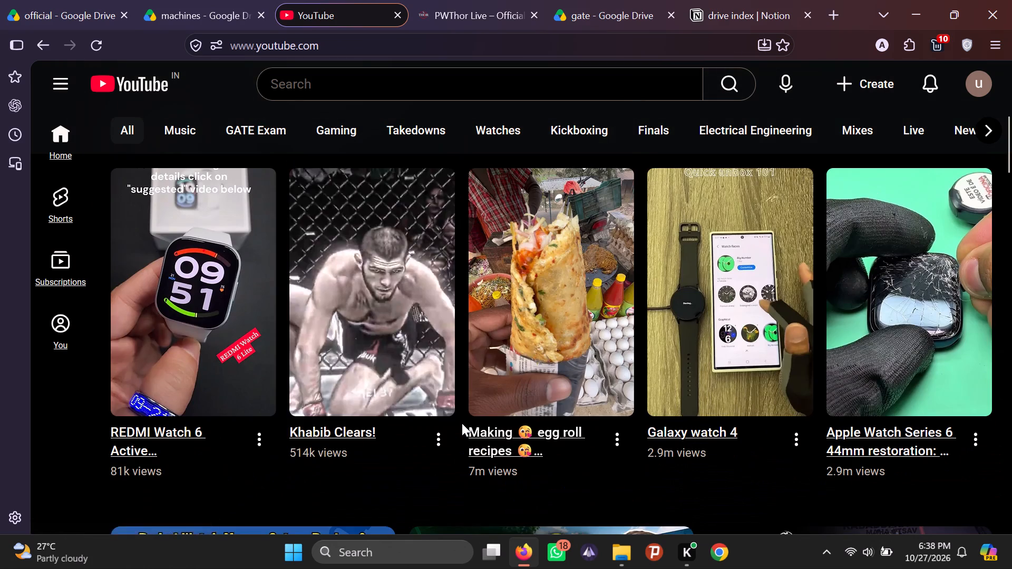